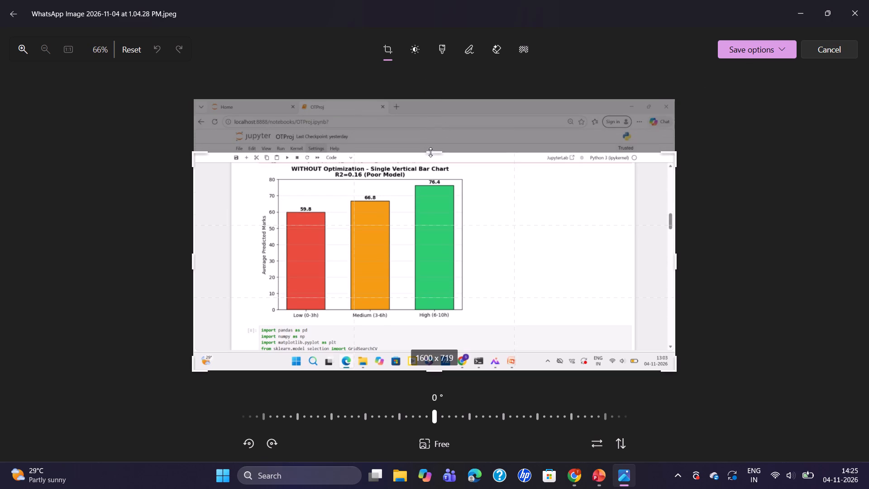
# Crop the screenshot tightly around the WITHOUT Optimization bar chart, to about 745 x 523 pixels.
pyautogui.moveTo(430, 152); pyautogui.dragTo(429, 160)
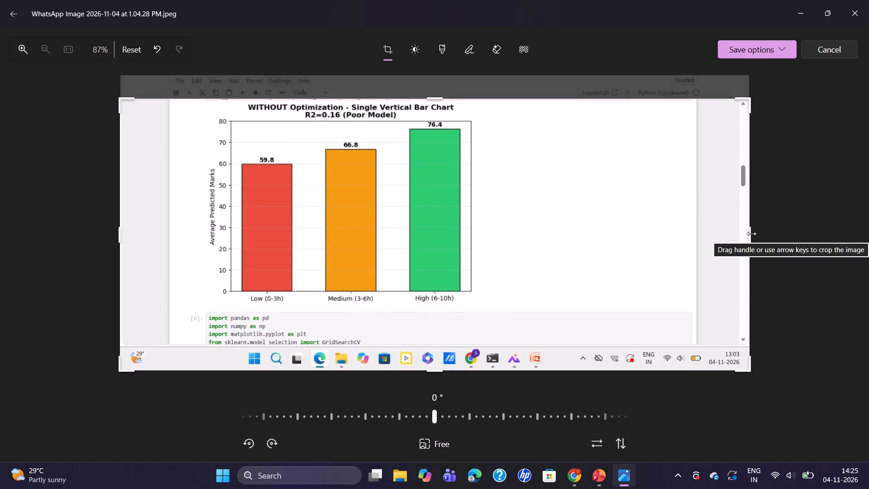
pyautogui.moveTo(750, 233); pyautogui.dragTo(619, 227)
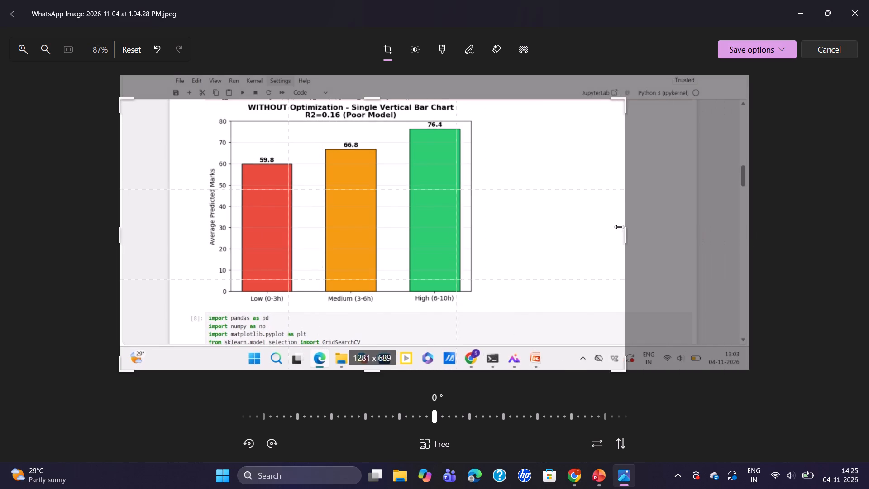
pyautogui.moveTo(619, 227); pyautogui.dragTo(492, 219)
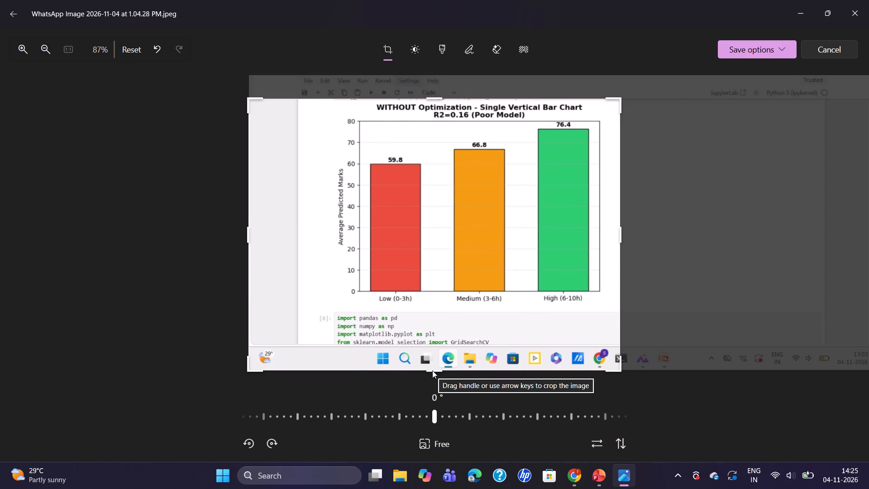
pyautogui.moveTo(434, 370); pyautogui.dragTo(434, 360)
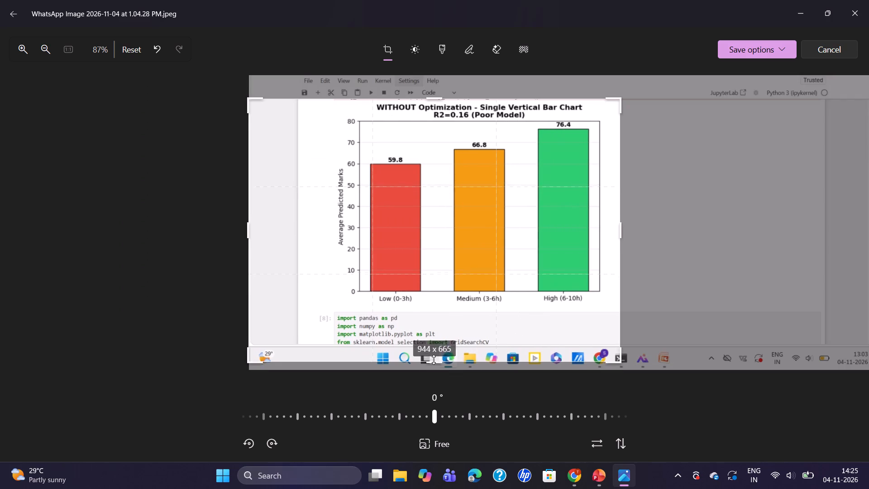
pyautogui.moveTo(434, 360); pyautogui.dragTo(439, 311)
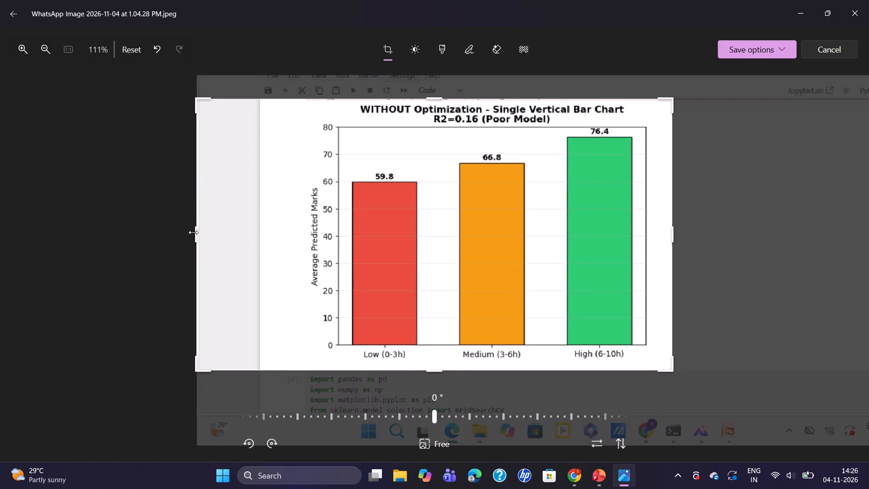
pyautogui.moveTo(195, 233); pyautogui.dragTo(224, 237)
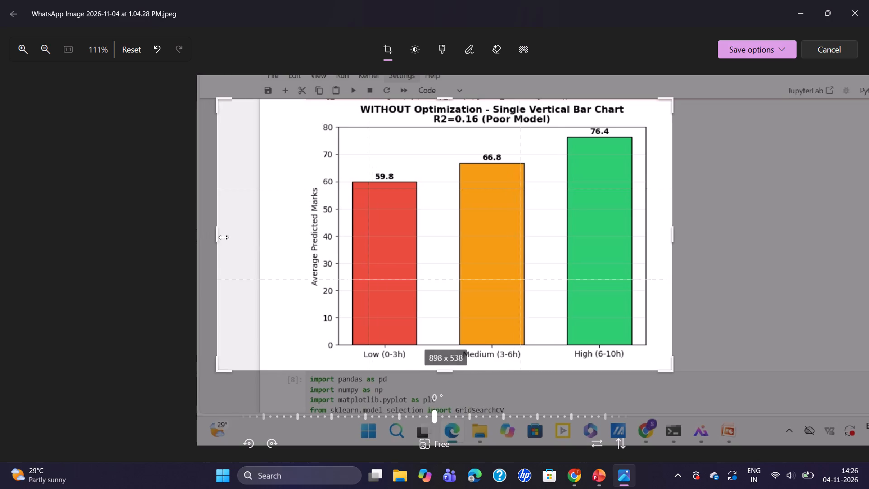
pyautogui.moveTo(224, 237); pyautogui.dragTo(292, 239)
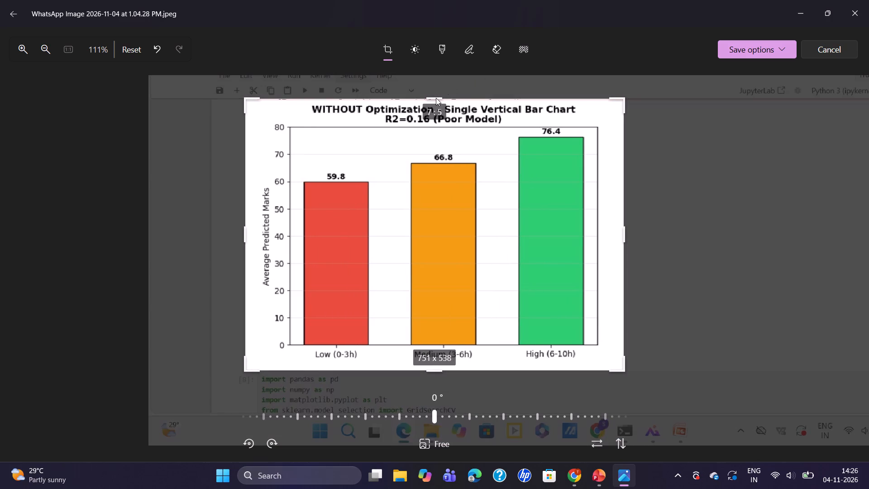
pyautogui.click(435, 98)
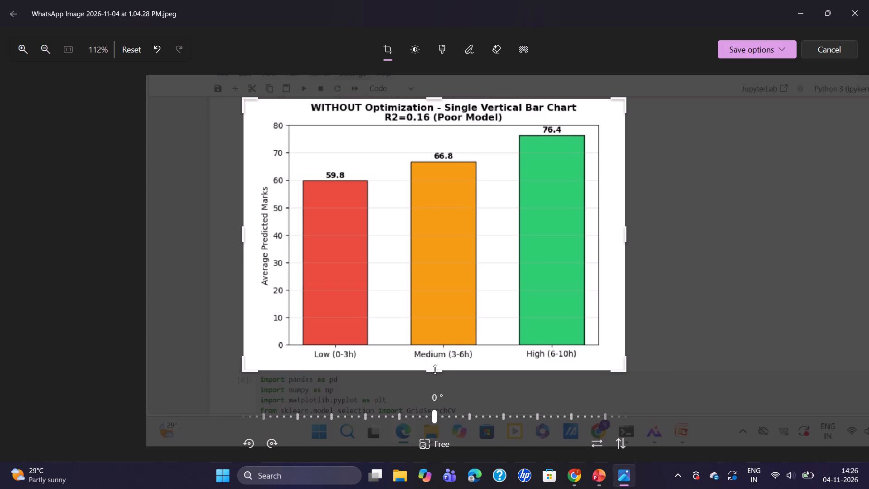
pyautogui.click(435, 369)
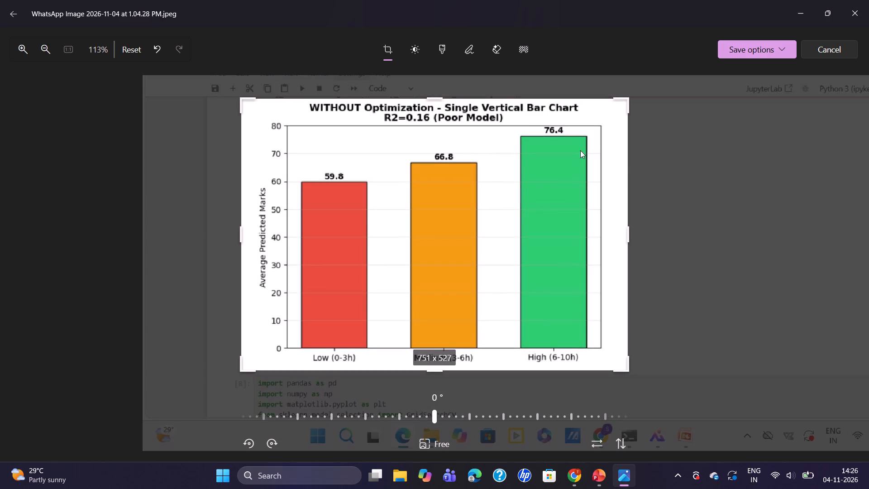
pyautogui.click(627, 99)
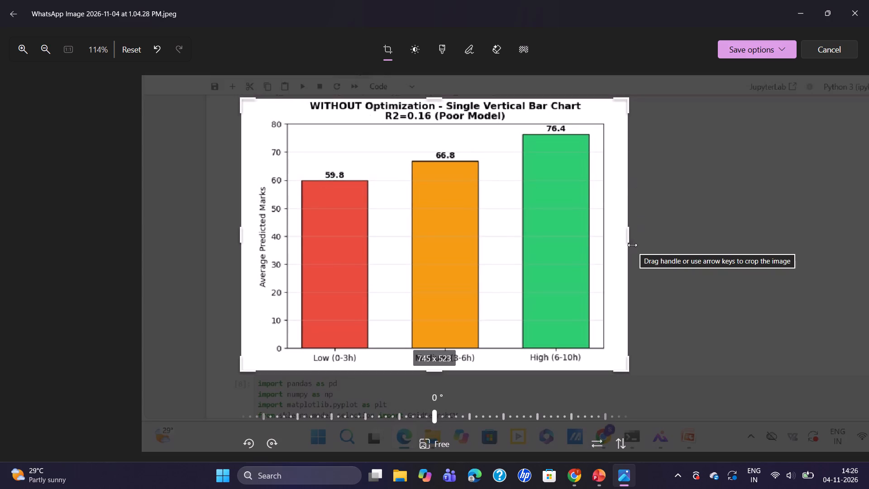
# Save the cropped chart as a JPEG copy named "without grid optimation" in the Downloads folder.
pyautogui.click(734, 41)
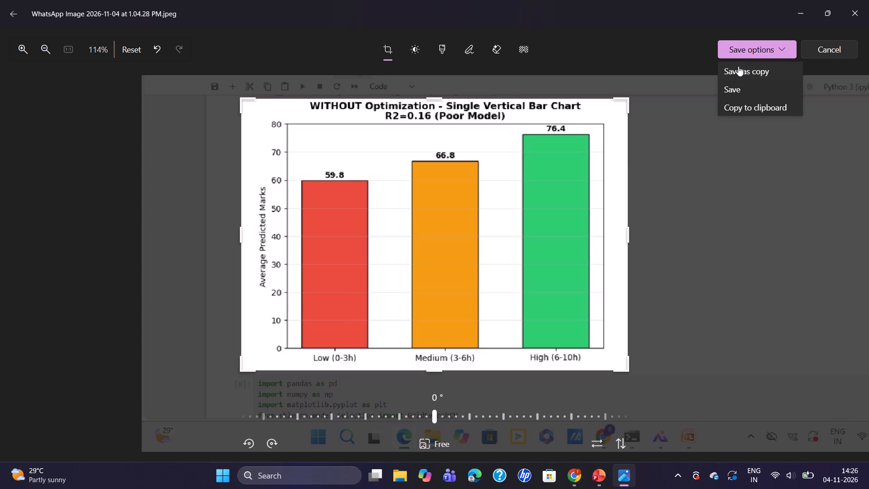
pyautogui.click(738, 66)
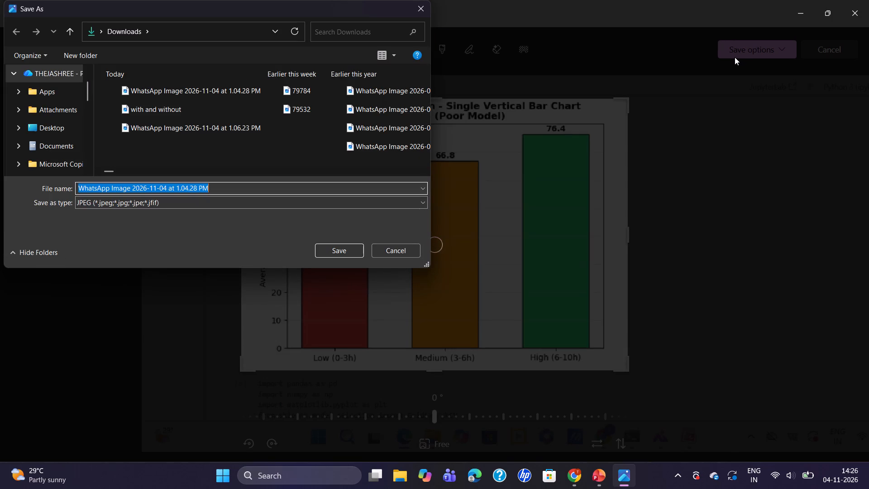
pyautogui.write('without')
pyautogui.press('space')
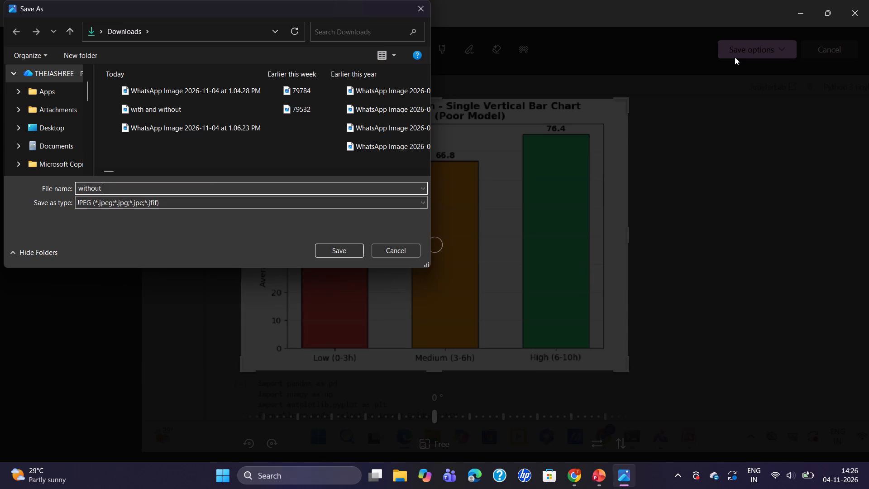
pyautogui.press('g')
pyautogui.write('rid optimation')
pyautogui.press('space')
pyautogui.scroll(-2, 60, 124)
pyautogui.click(60, 124)
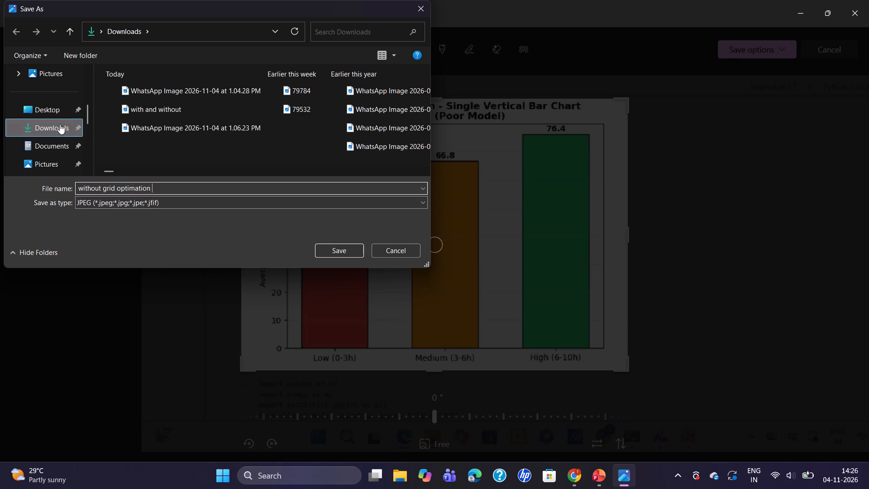
pyautogui.click(336, 249)
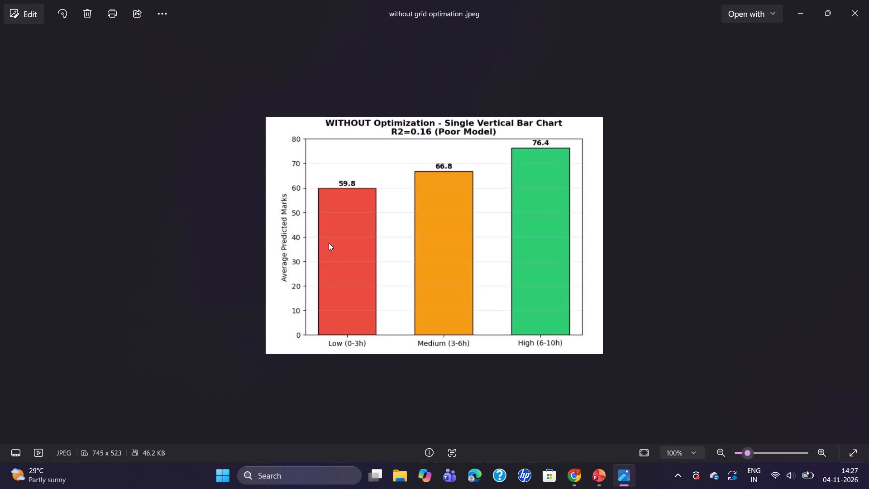
# Copy the cropped chart and, in PowerPoint, replace the chart photo on slide 14, Approach 1: Without Optimization, with it.
pyautogui.rightClick(363, 234)
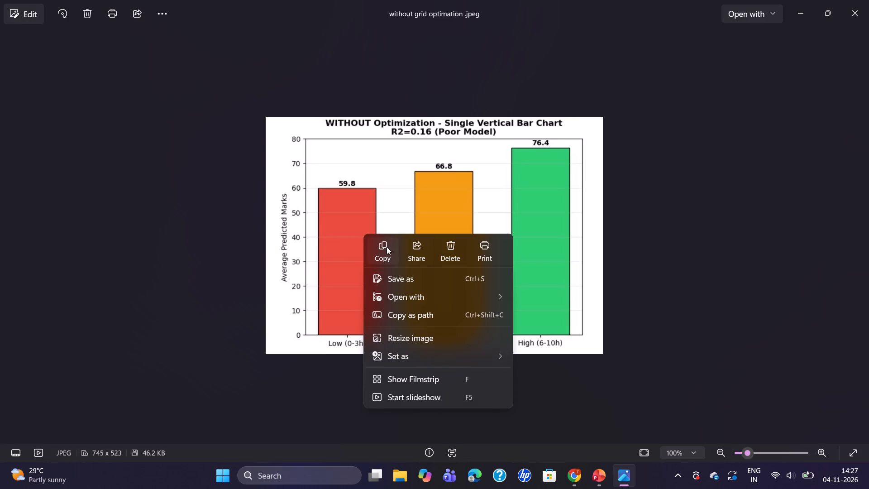
pyautogui.click(385, 245)
pyautogui.click(599, 472)
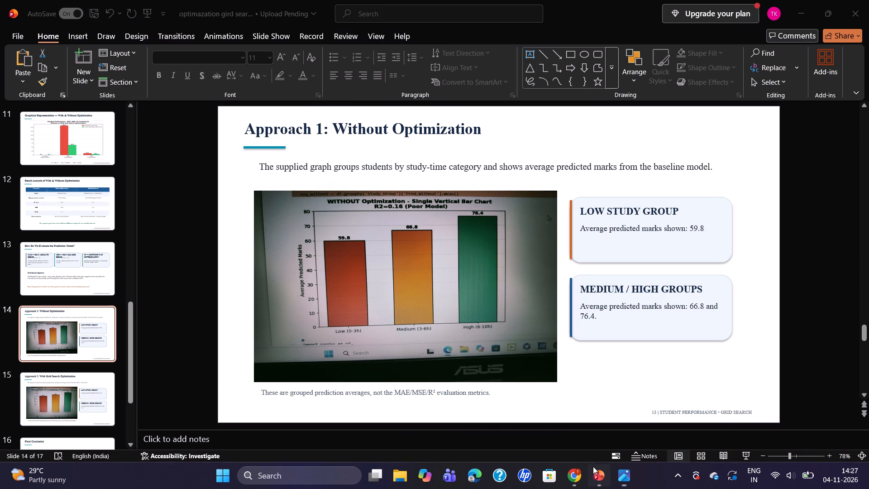
pyautogui.click(437, 313)
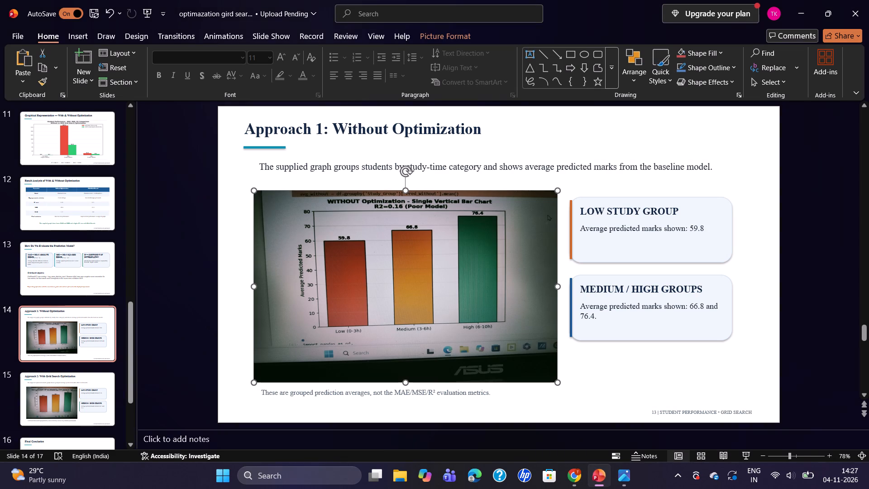
pyautogui.press('Delete')
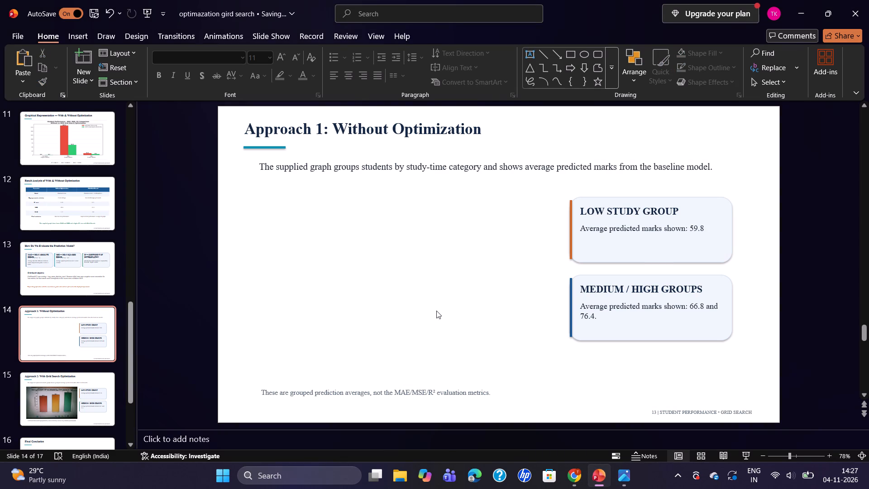
pyautogui.hotkey('ctrl', 'v')
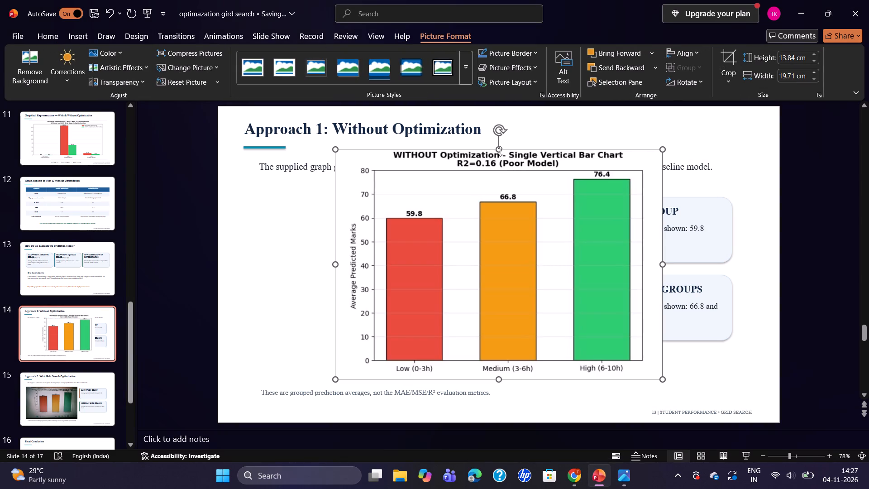
# Move the pasted chart to the left of the study group cards and shift the grouped prediction averages caption slightly down.
pyautogui.moveTo(415, 190); pyautogui.dragTo(315, 201)
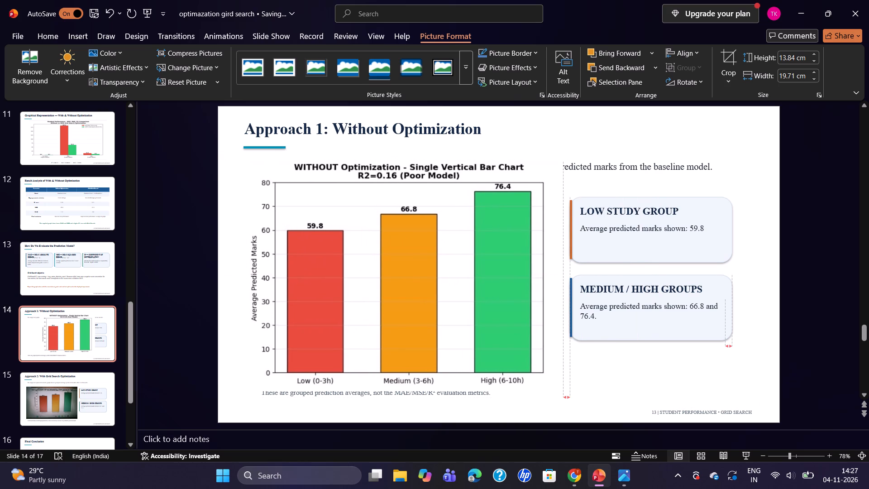
pyautogui.moveTo(315, 201); pyautogui.dragTo(323, 186)
pyautogui.click(329, 391)
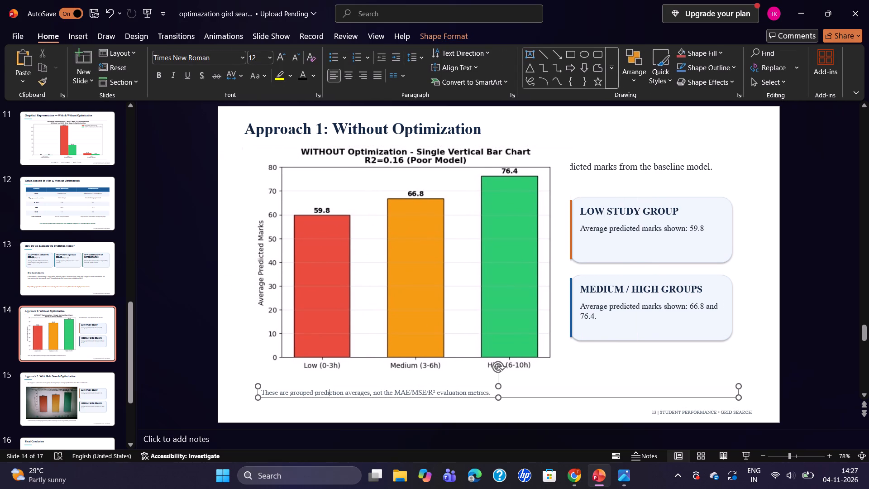
pyautogui.moveTo(337, 385); pyautogui.dragTo(337, 392)
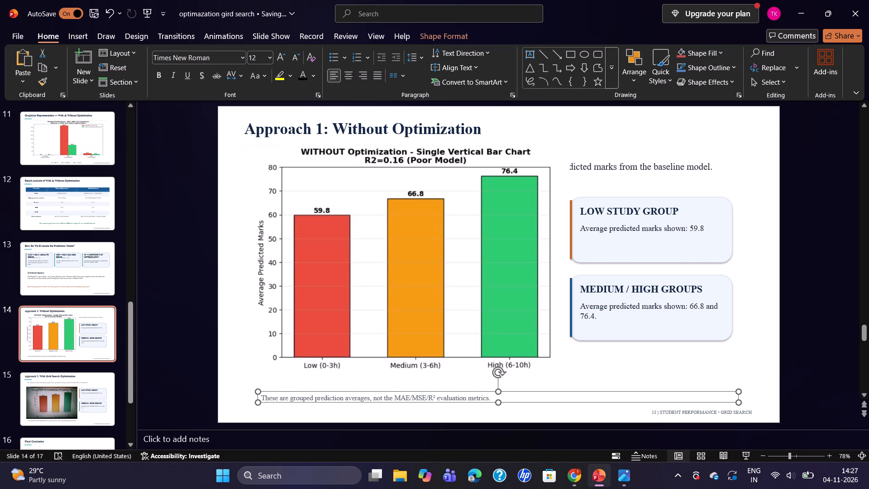
# Shrink the chart and place it between the introductory sentence and the bottom caption, clear of the study group cards.
pyautogui.click(358, 215)
pyautogui.moveTo(358, 215); pyautogui.dragTo(358, 225)
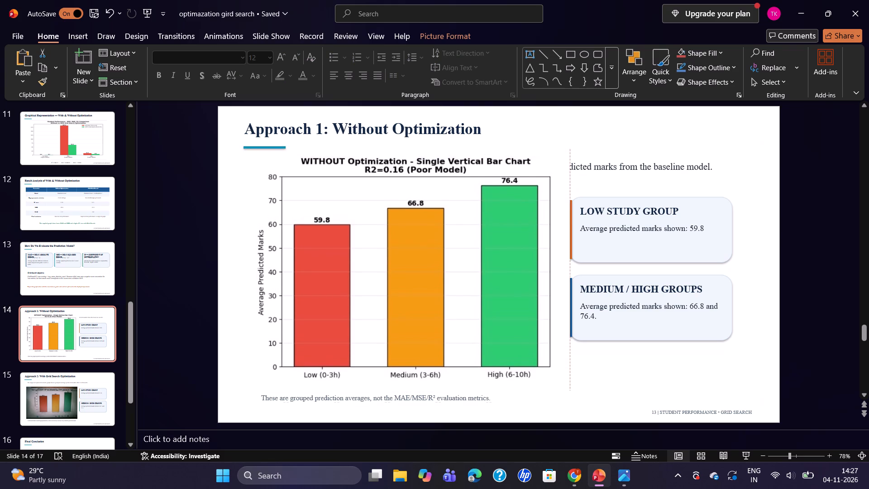
pyautogui.moveTo(358, 225); pyautogui.dragTo(358, 230)
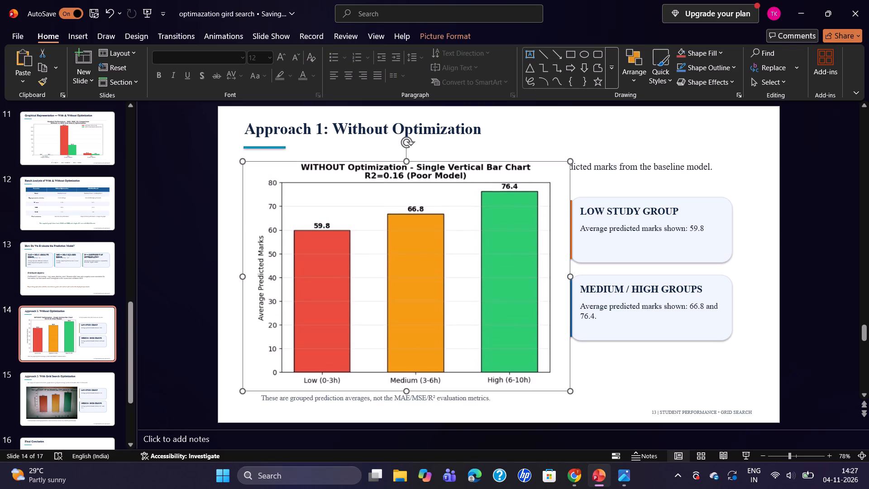
pyautogui.moveTo(241, 162); pyautogui.dragTo(250, 175)
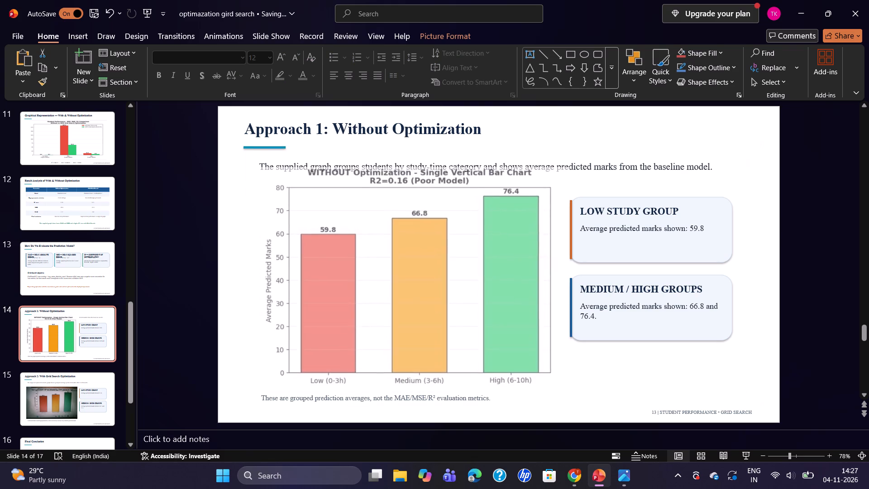
pyautogui.moveTo(250, 175); pyautogui.dragTo(261, 196)
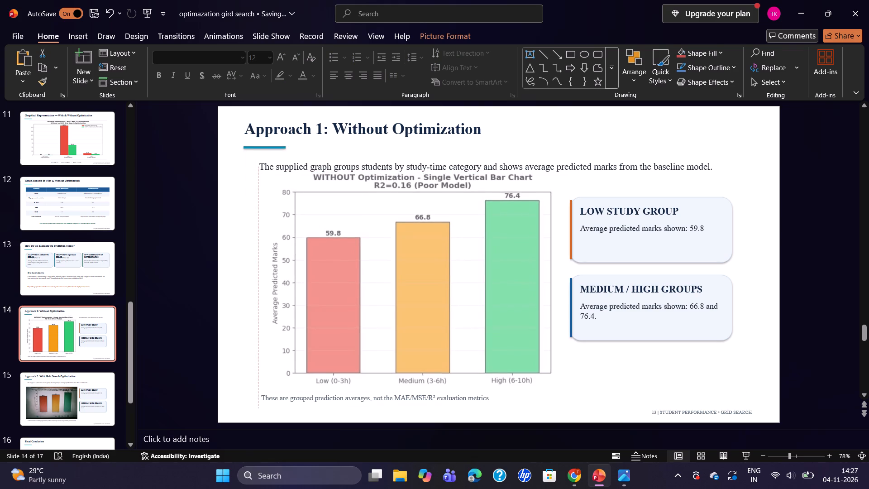
pyautogui.moveTo(261, 196); pyautogui.dragTo(262, 198)
pyautogui.moveTo(369, 235); pyautogui.dragTo(359, 236)
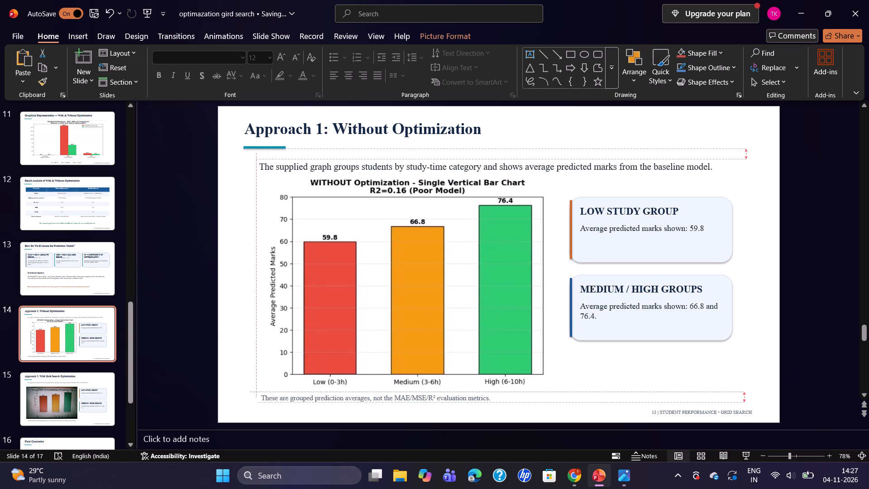
pyautogui.moveTo(359, 236); pyautogui.dragTo(338, 240)
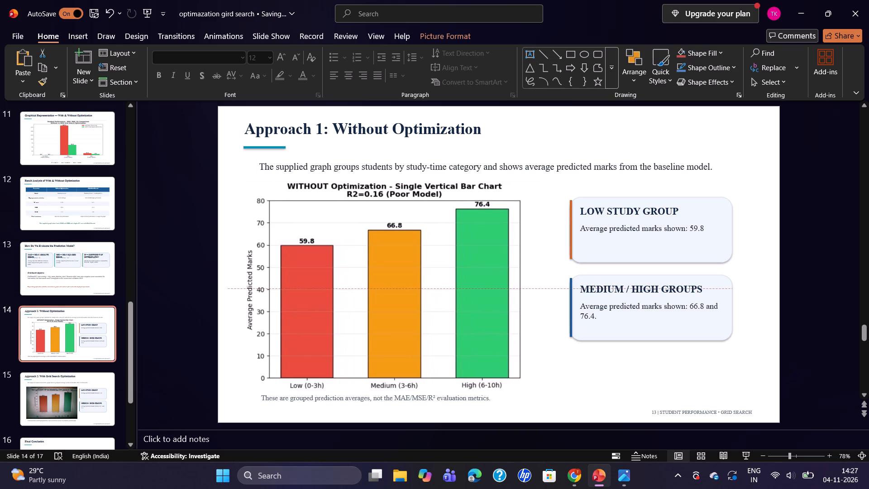
pyautogui.moveTo(338, 240); pyautogui.dragTo(337, 239)
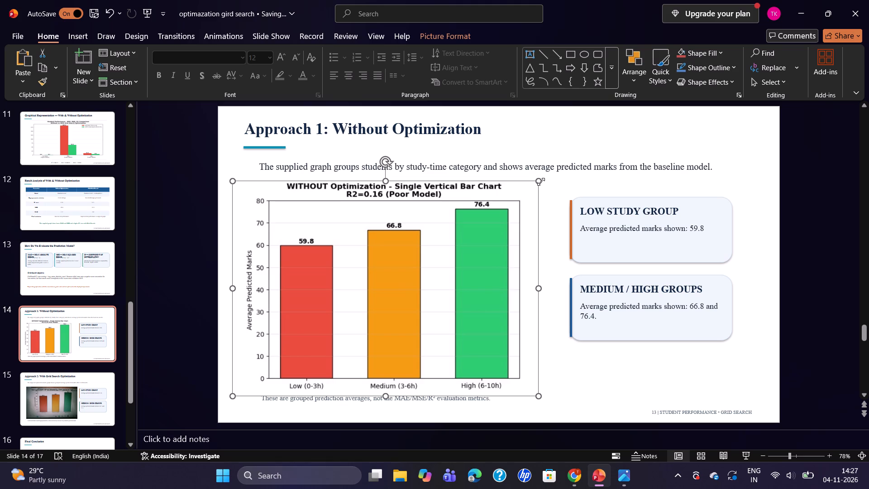
pyautogui.moveTo(540, 179); pyautogui.dragTo(520, 194)
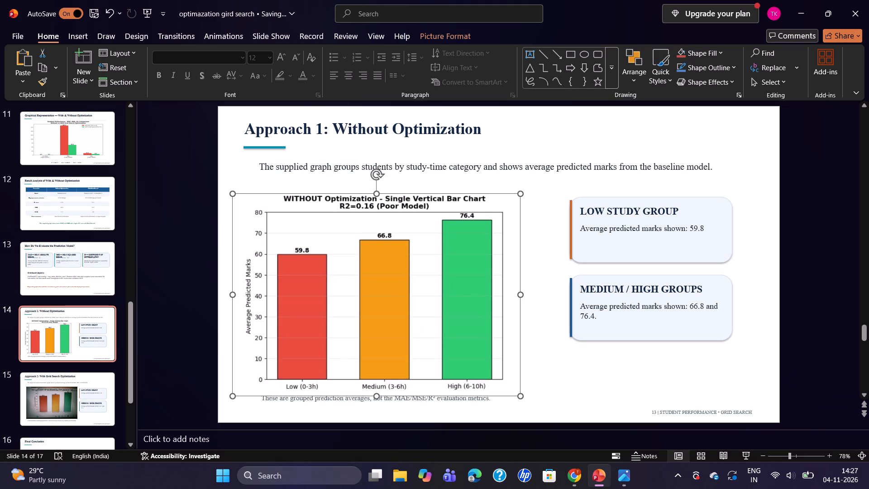
pyautogui.moveTo(389, 247); pyautogui.dragTo(401, 236)
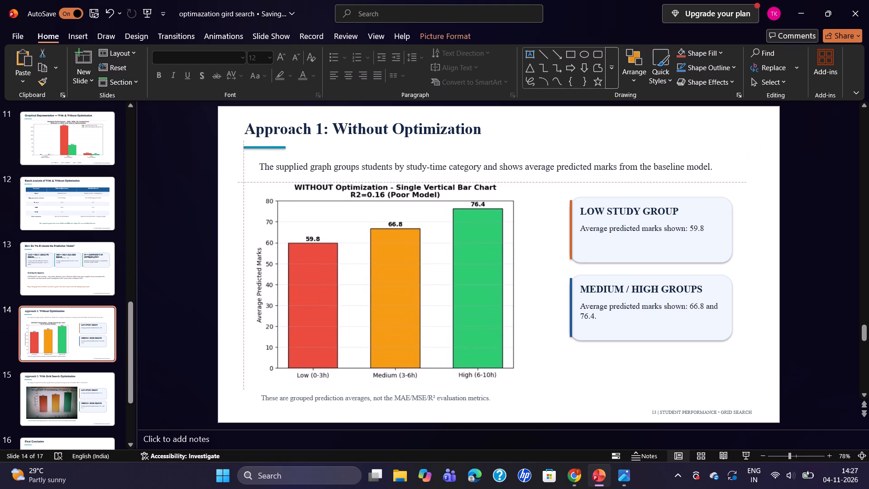
pyautogui.moveTo(401, 236); pyautogui.dragTo(402, 235)
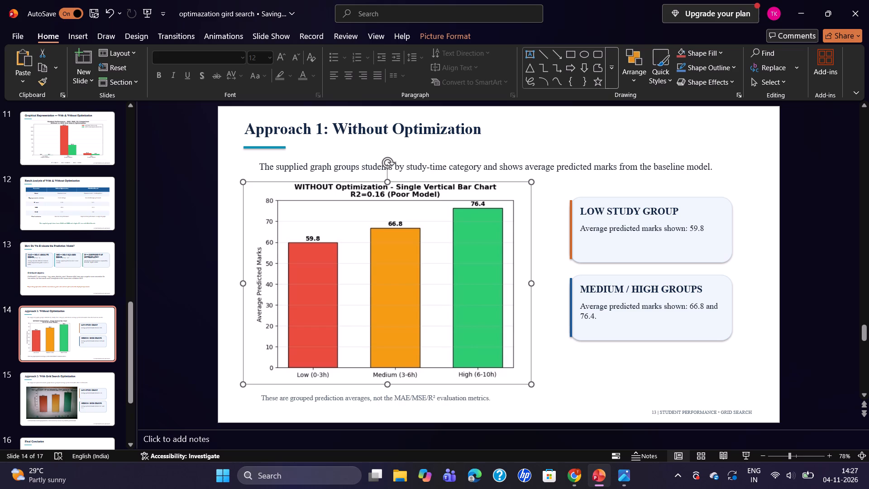
# Shift the caption about grouped prediction averages left to align it with the chart's left edge.
pyautogui.click(371, 401)
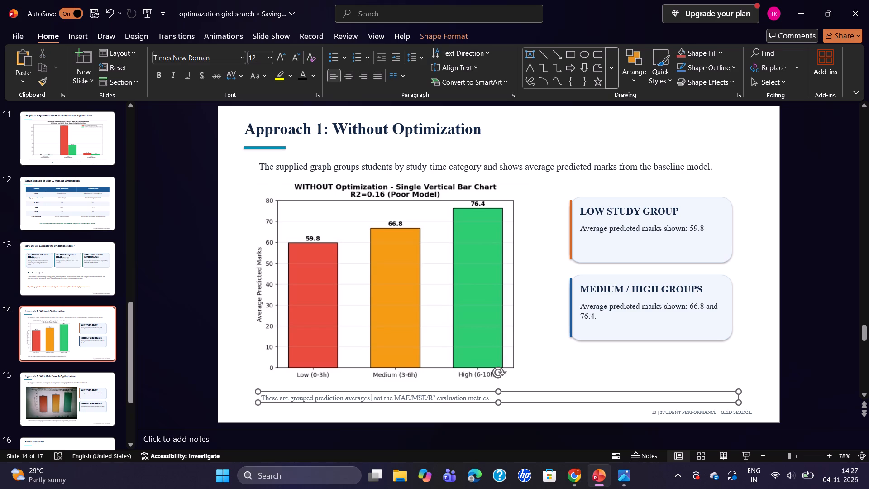
pyautogui.moveTo(369, 390); pyautogui.dragTo(362, 390)
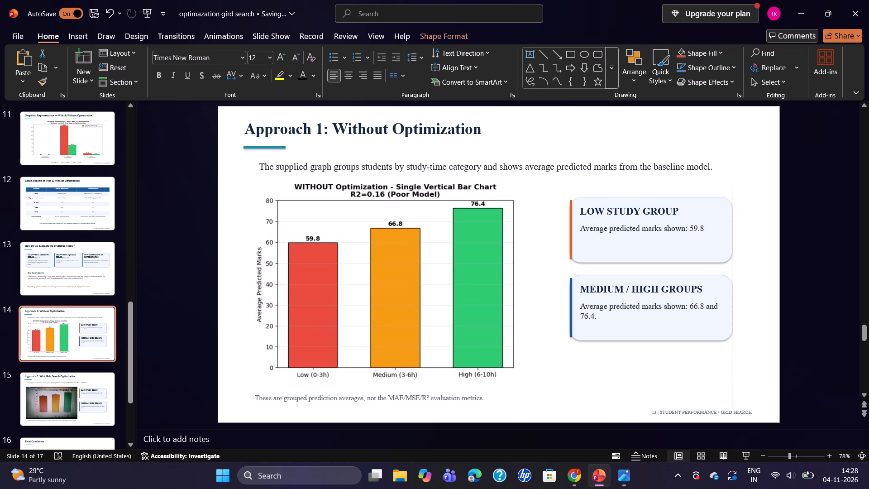
pyautogui.moveTo(362, 390); pyautogui.dragTo(358, 391)
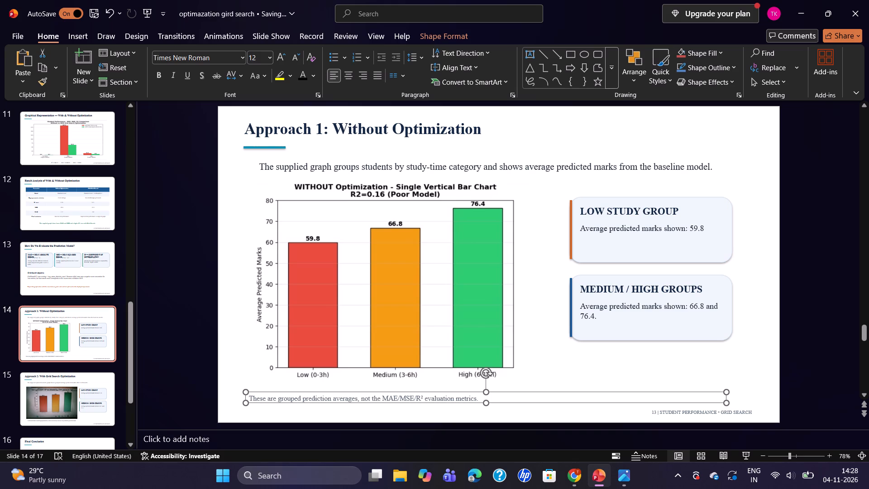
pyautogui.click(771, 294)
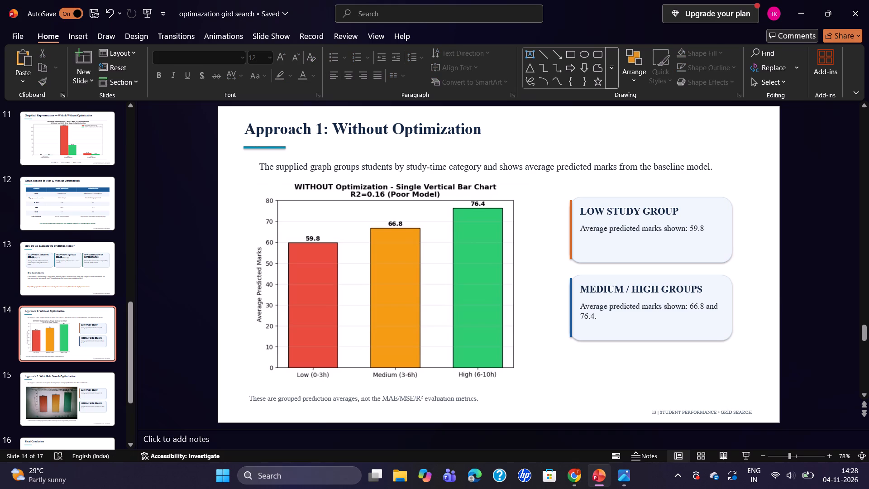
# Open slide 15, Approach 2: With Grid Search Optimization.
pyautogui.click(72, 386)
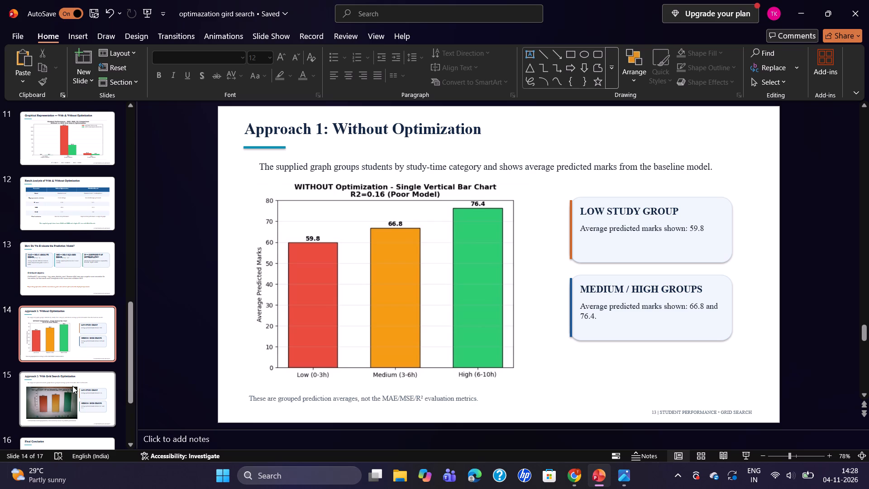
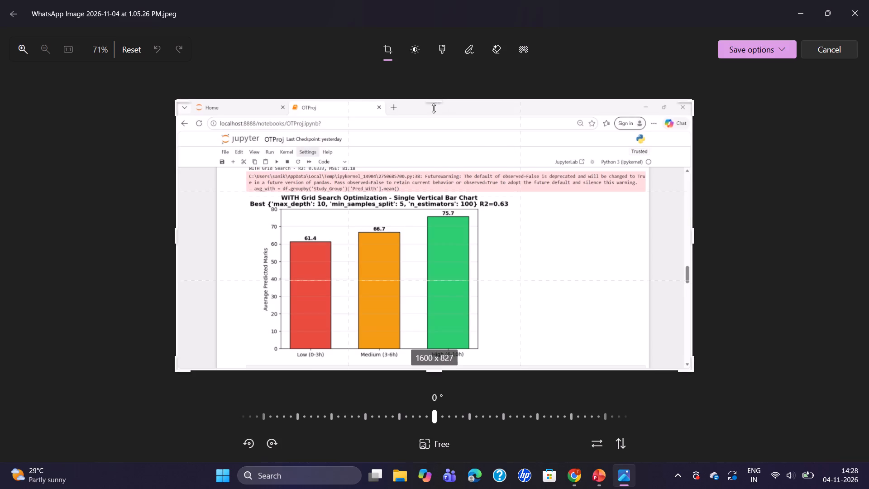
# Crop the grid search screenshot from the top to just above the chart title and from the right to just past it, about 1060 x 551.
pyautogui.moveTo(434, 108); pyautogui.dragTo(433, 190)
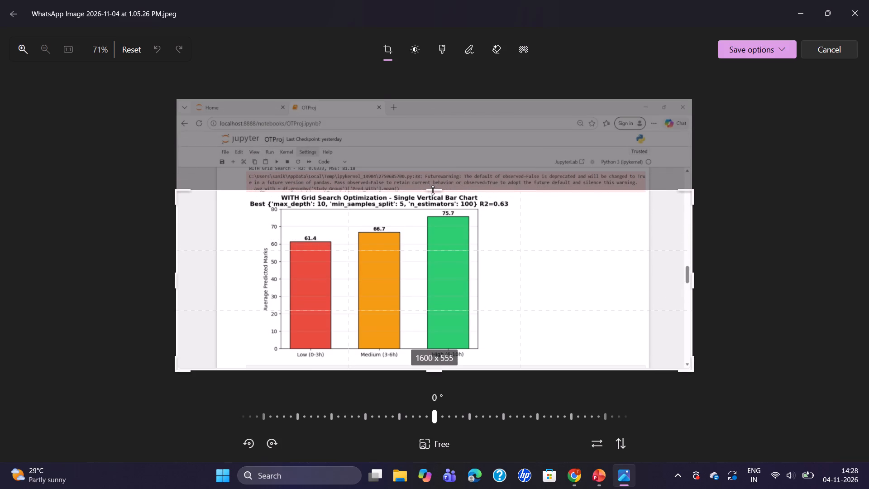
pyautogui.moveTo(433, 190); pyautogui.dragTo(433, 192)
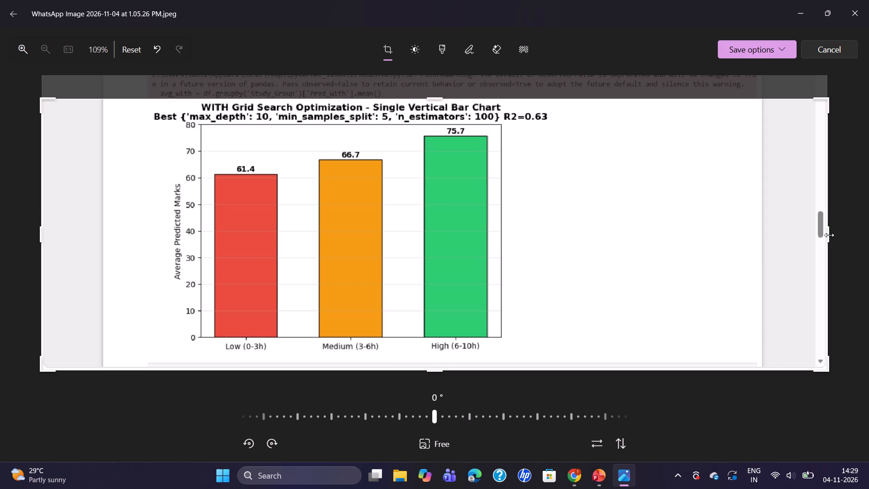
pyautogui.moveTo(829, 235); pyautogui.dragTo(563, 225)
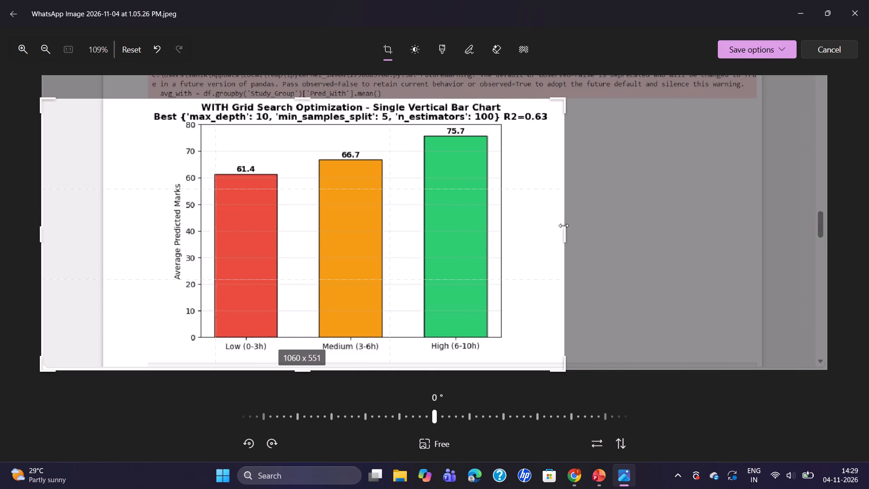
# Crop the WITH Grid Search Optimization screenshot tightly around the bar chart and its title, to about 809 x 532 pixels.
pyautogui.moveTo(563, 225); pyautogui.dragTo(556, 225)
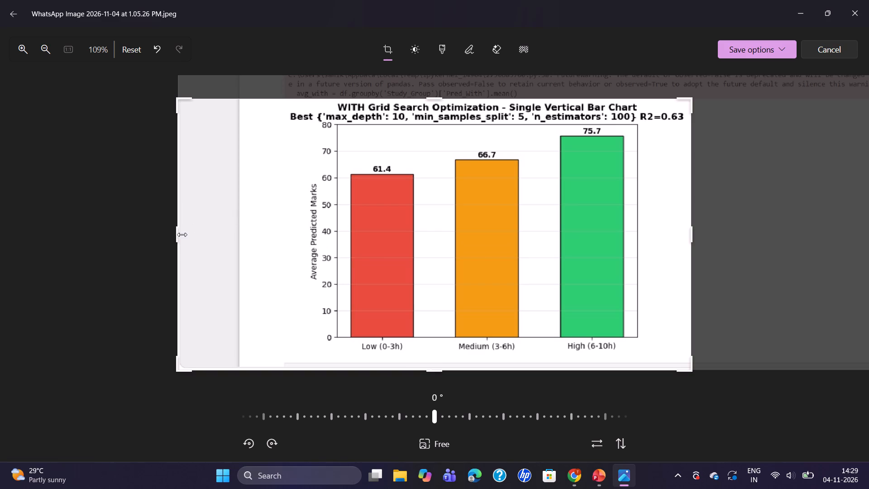
pyautogui.moveTo(176, 236); pyautogui.dragTo(282, 232)
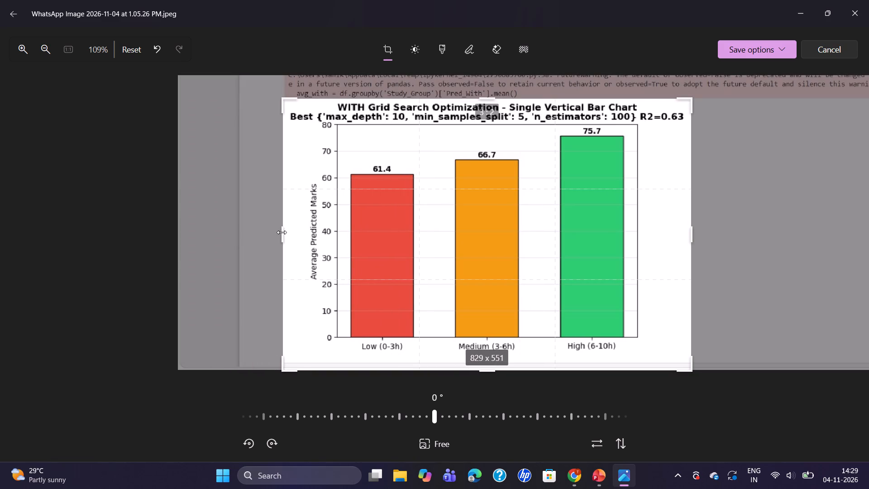
pyautogui.moveTo(282, 232); pyautogui.dragTo(287, 233)
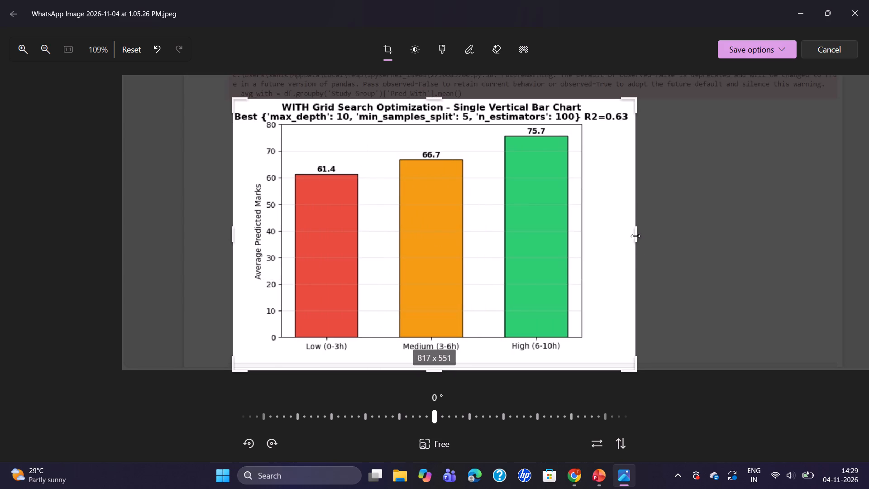
pyautogui.click(636, 234)
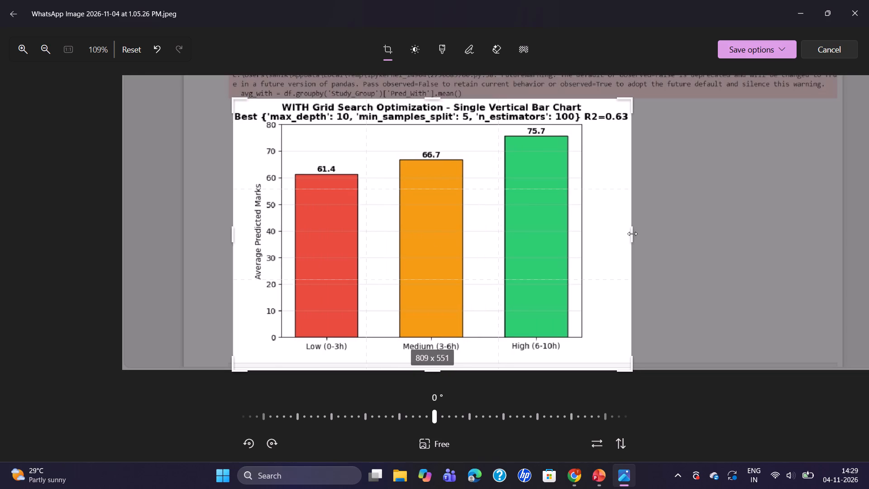
pyautogui.moveTo(435, 371); pyautogui.dragTo(437, 361)
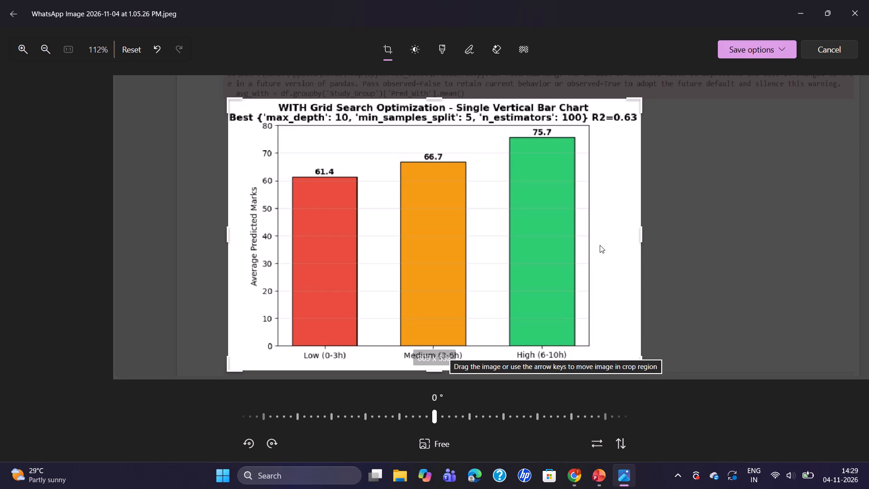
# Save the cropped chart as a JPEG copy named "with optimazation with grid search" in Downloads.
pyautogui.click(762, 51)
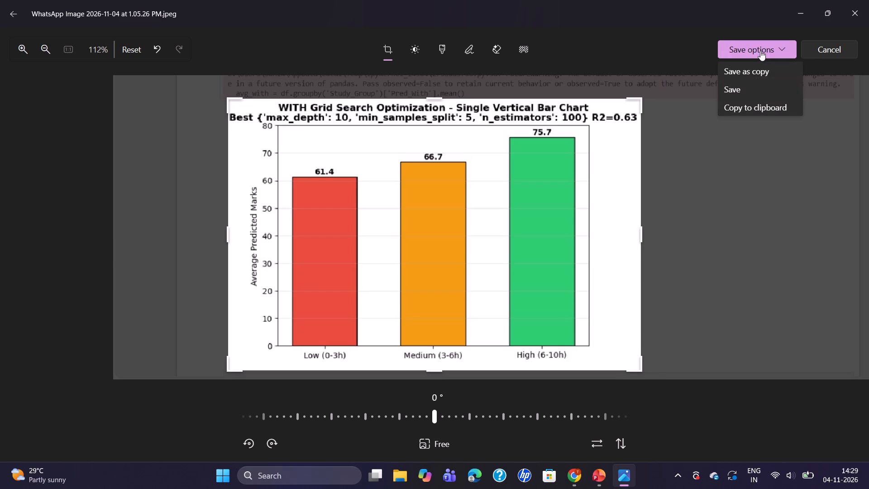
pyautogui.click(741, 70)
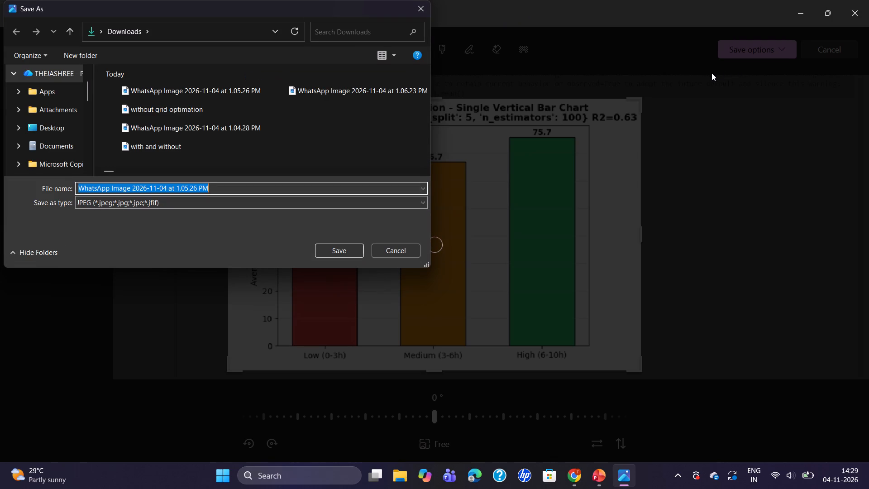
pyautogui.press('w')
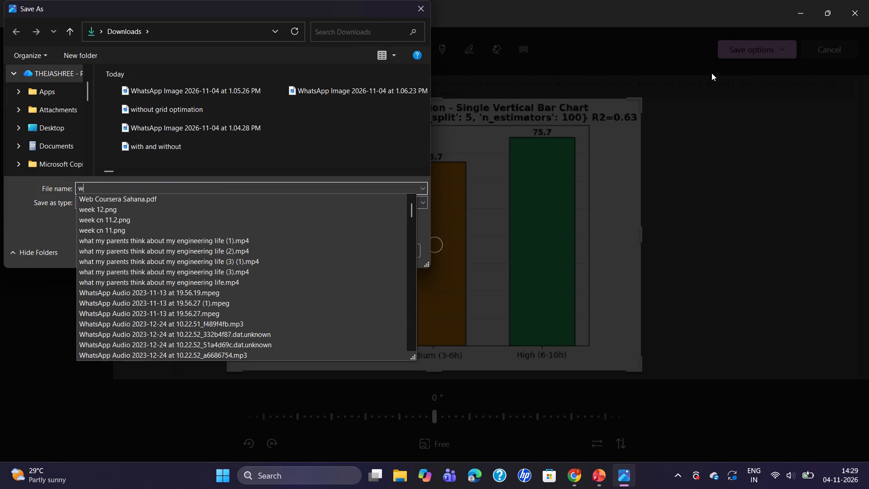
pyautogui.write('ith optima')
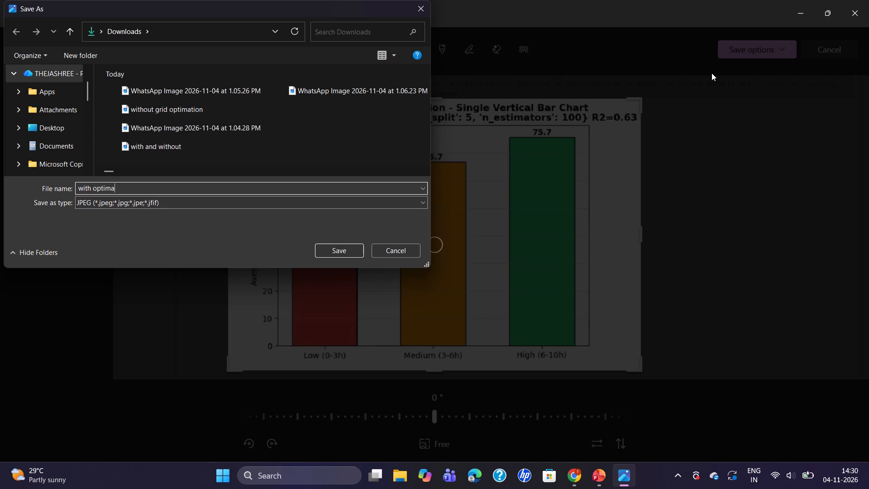
pyautogui.write('zation')
pyautogui.press('space')
pyautogui.write('wu')
pyautogui.press('BackSpace')
pyautogui.write('ioth')
pyautogui.press('space')
pyautogui.press('BackSpace')
pyautogui.press('BackSpace')
pyautogui.press('BackSpace')
pyautogui.press('BackSpace')
pyautogui.write('th grid search')
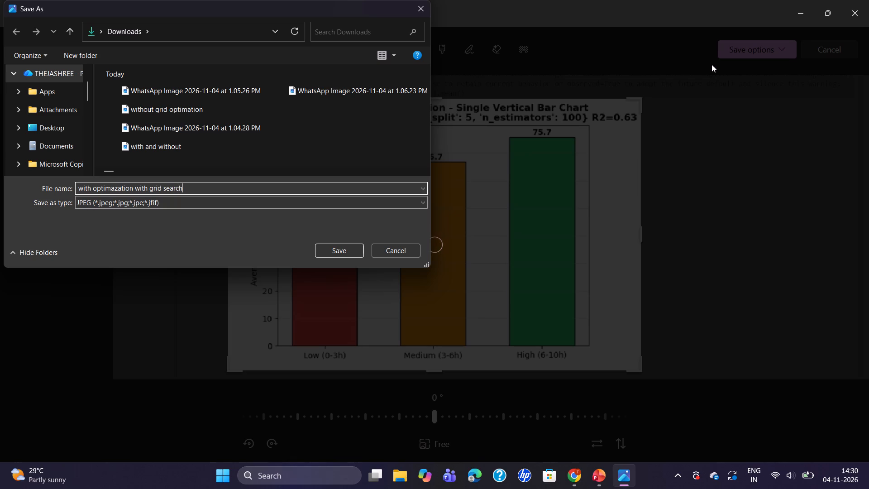
pyautogui.click(336, 247)
# Copy the cropped chart image and paste it into slide 15 in PowerPoint in place of the photographed chart.
pyautogui.rightClick(413, 230)
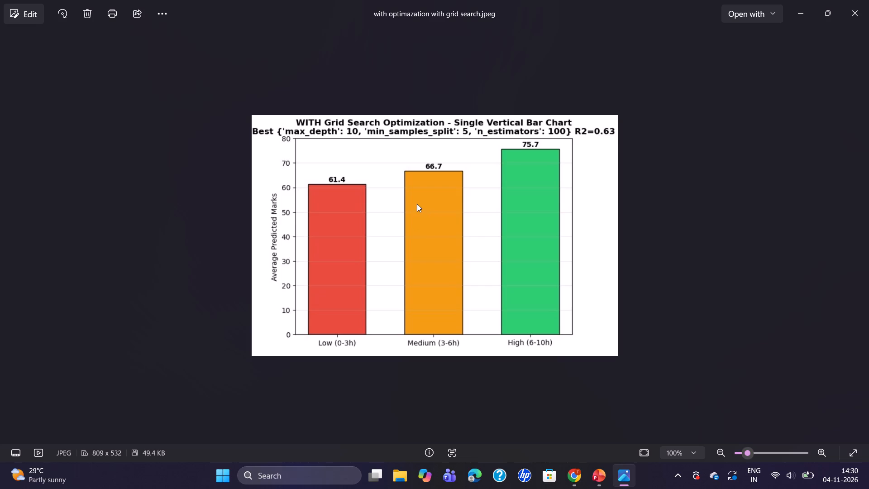
pyautogui.rightClick(417, 204)
pyautogui.click(432, 216)
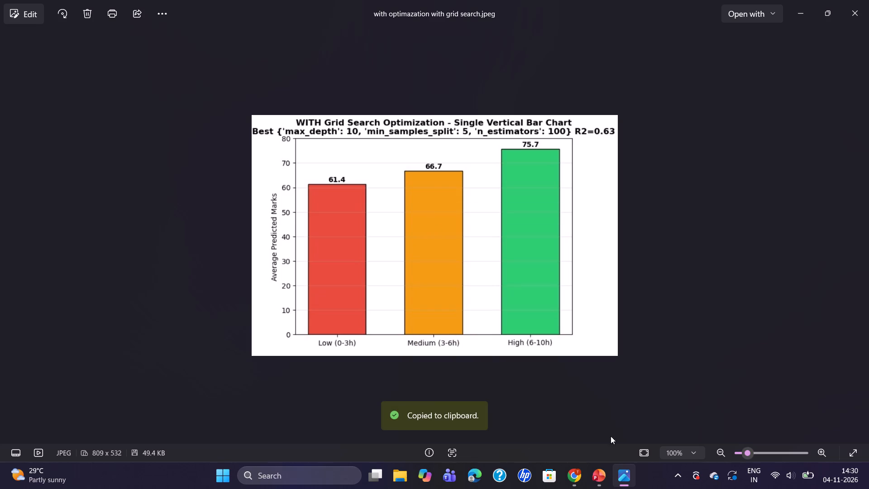
pyautogui.click(594, 470)
pyautogui.click(434, 297)
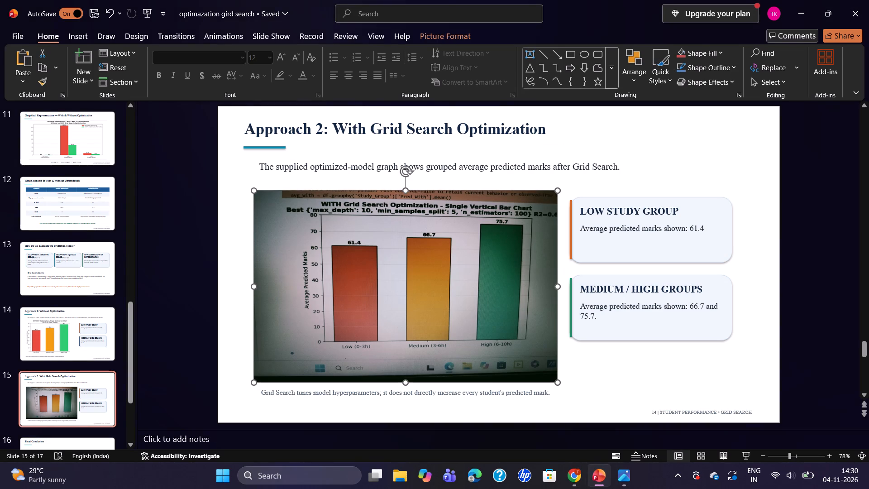
pyautogui.press('Delete')
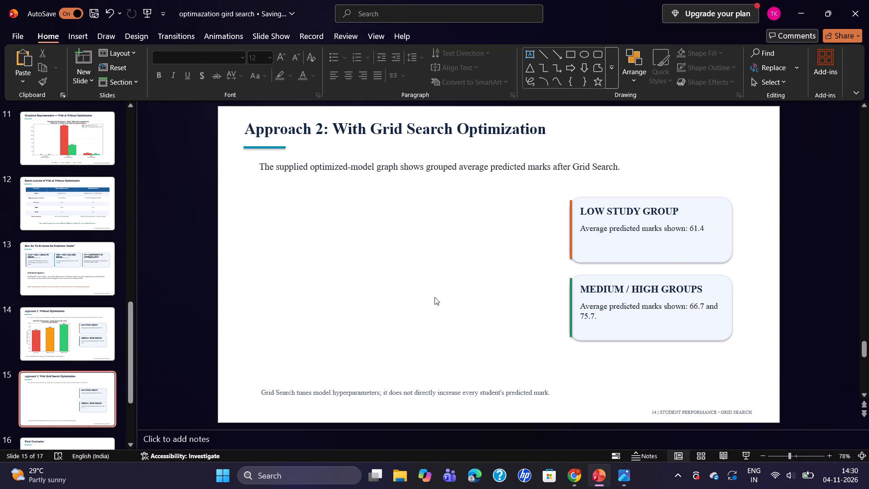
pyautogui.hotkey('ctrl', 'v')
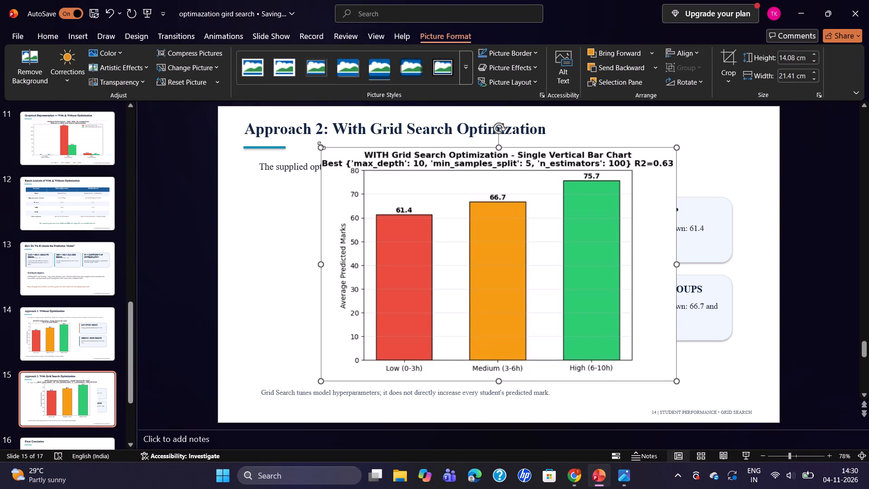
# Shrink the pasted chart to about 10.6 cm by 16.1 cm and place it beside the study group cards, above the caption.
pyautogui.moveTo(321, 145); pyautogui.dragTo(410, 223)
pyautogui.moveTo(584, 281); pyautogui.dragTo(426, 262)
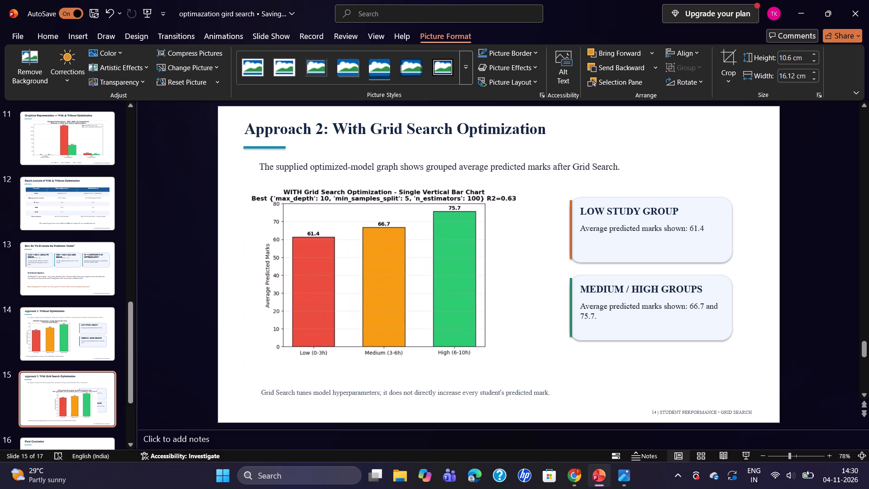
pyautogui.moveTo(426, 262); pyautogui.dragTo(424, 262)
pyautogui.moveTo(424, 262); pyautogui.dragTo(433, 263)
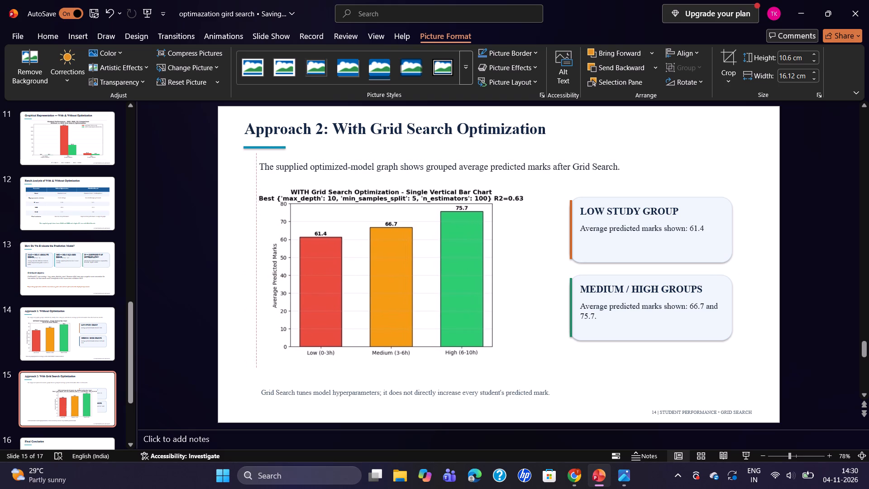
pyautogui.moveTo(433, 263); pyautogui.dragTo(437, 263)
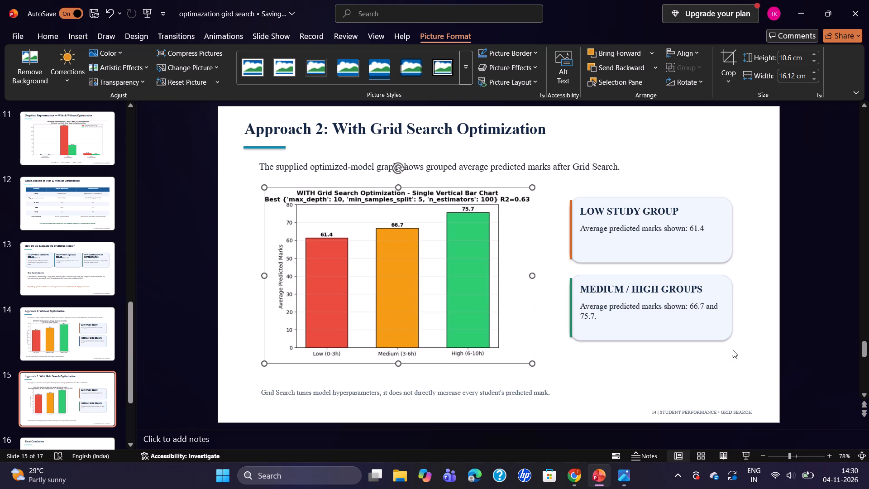
pyautogui.click(744, 390)
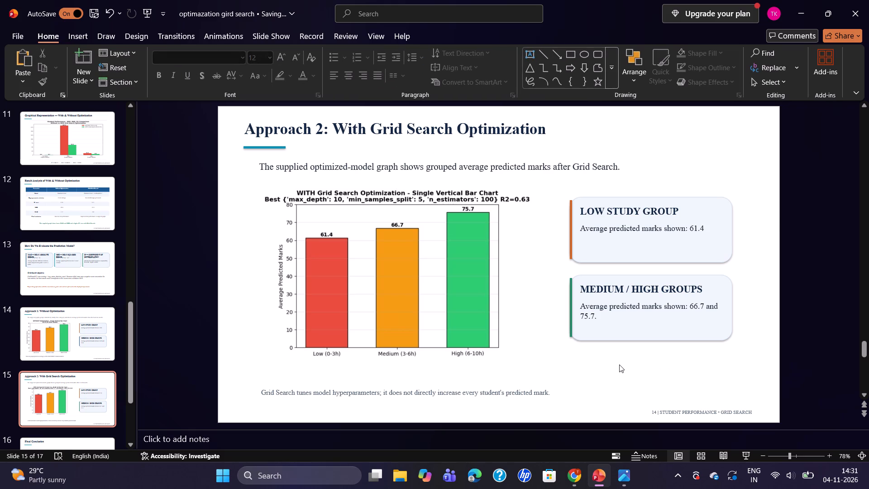
# Delete the "Future scope" text box from slide 16, Final Conclusion.
pyautogui.scroll(-4, 619, 364)
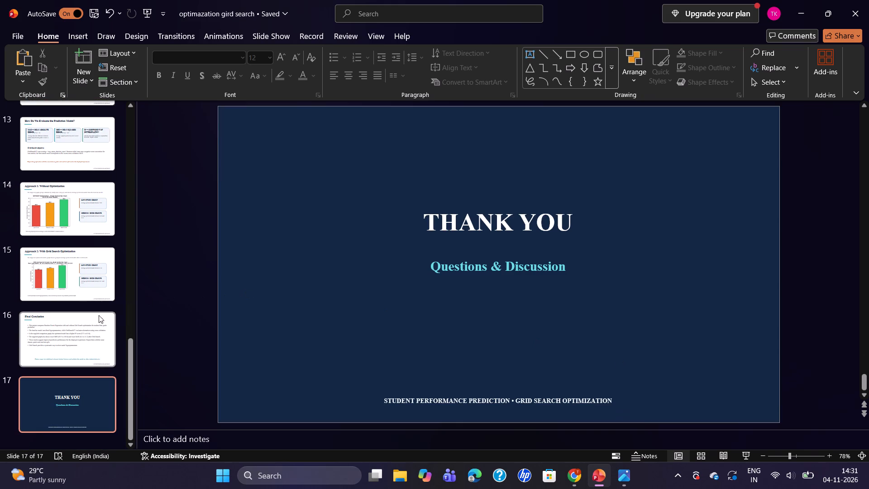
pyautogui.click(89, 316)
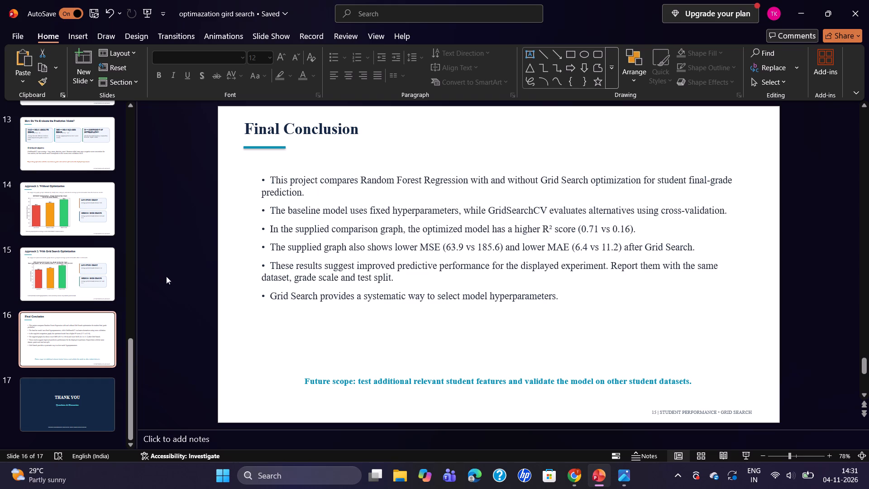
pyautogui.click(444, 379)
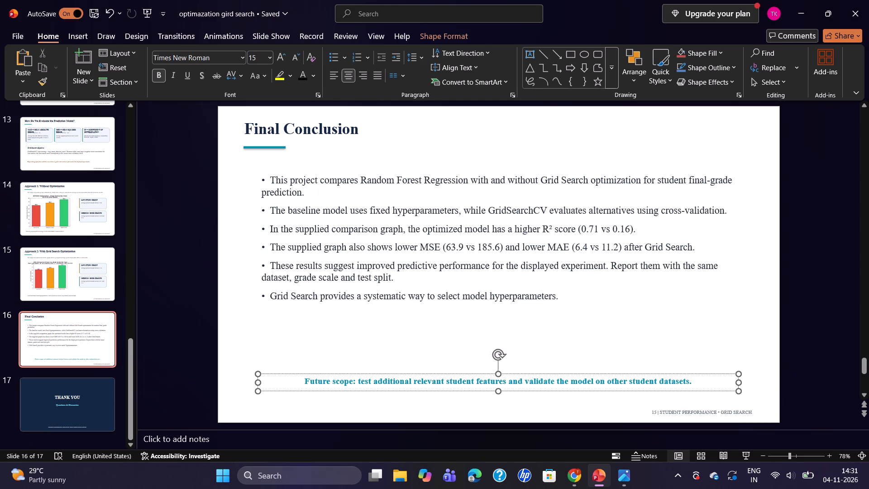
pyautogui.click(443, 373)
pyautogui.press('Delete')
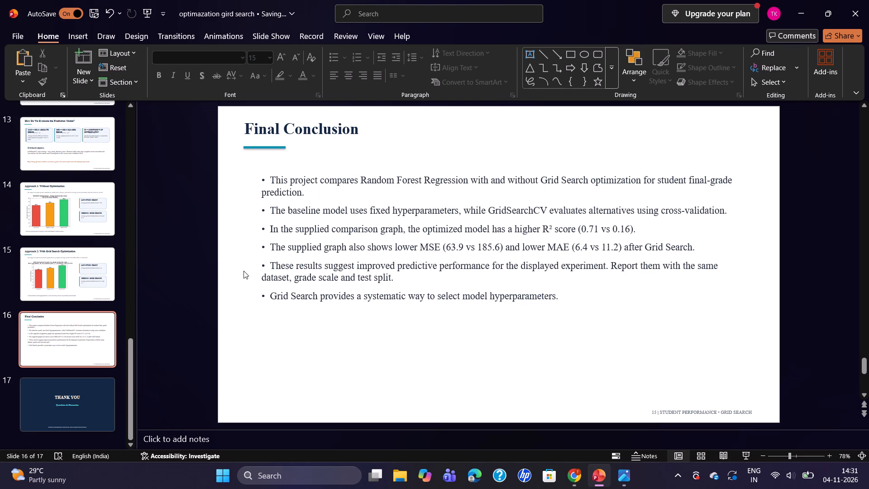
# On slide 13, fit the MAE card heading on one line by widening and shifting its text box and removing the dash.
pyautogui.press('Up')
pyautogui.press('Up')
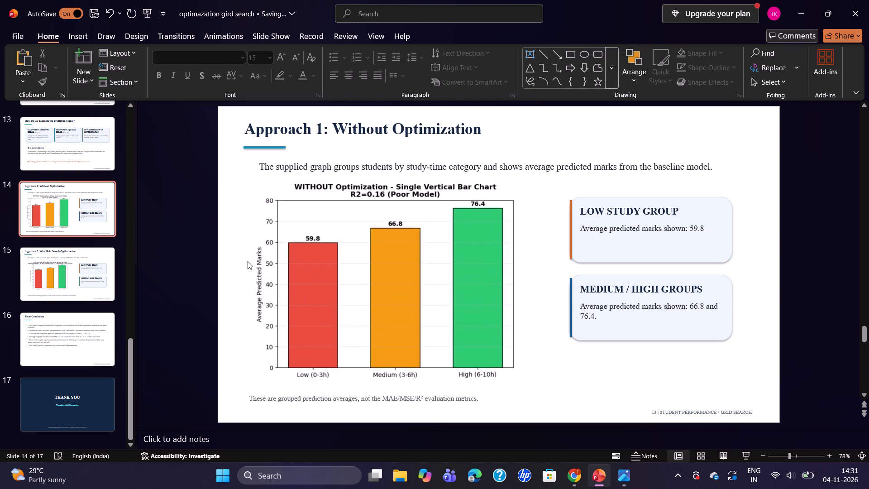
pyautogui.press('Up')
pyautogui.press('Up')
pyautogui.press('Down')
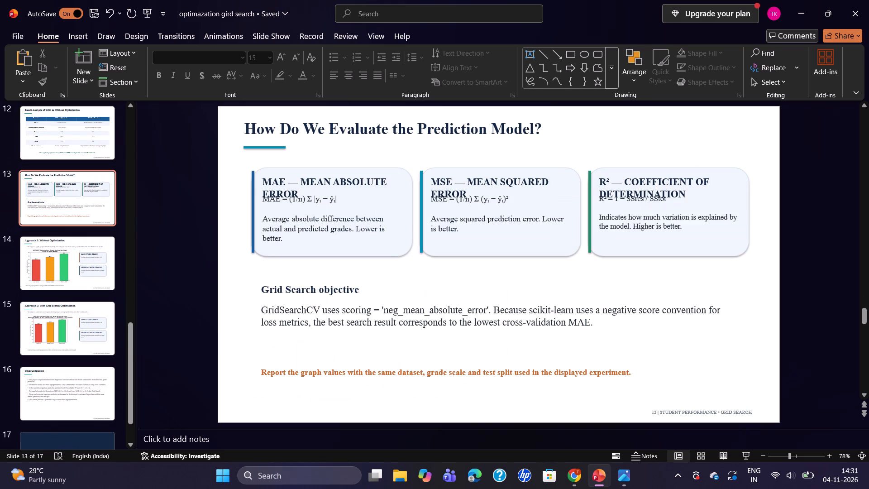
pyautogui.click(320, 192)
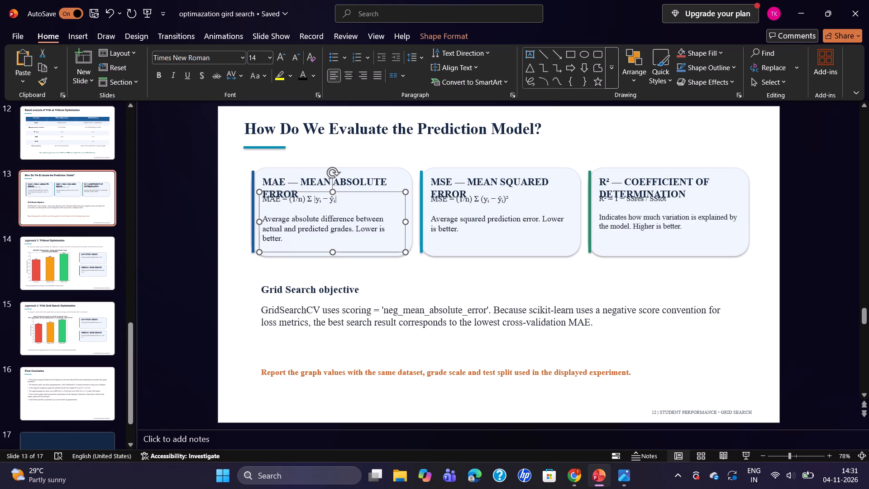
pyautogui.click(345, 176)
pyautogui.moveTo(407, 187); pyautogui.dragTo(426, 189)
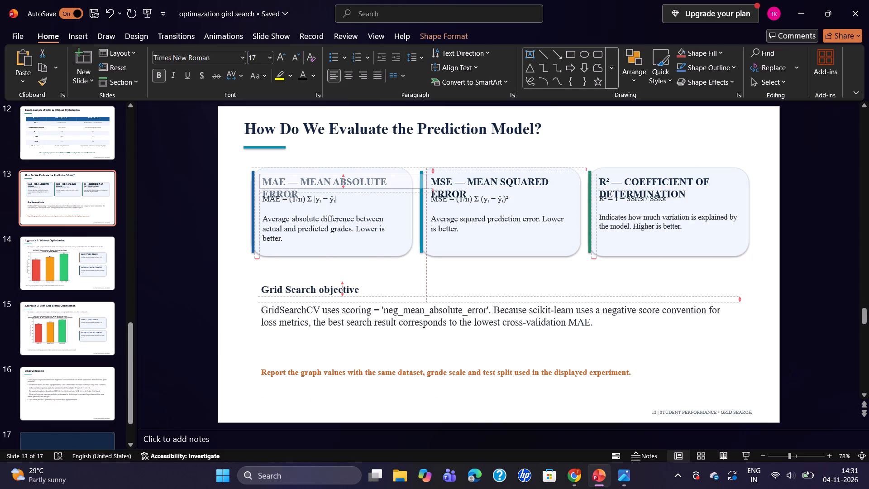
pyautogui.moveTo(426, 189); pyautogui.dragTo(432, 189)
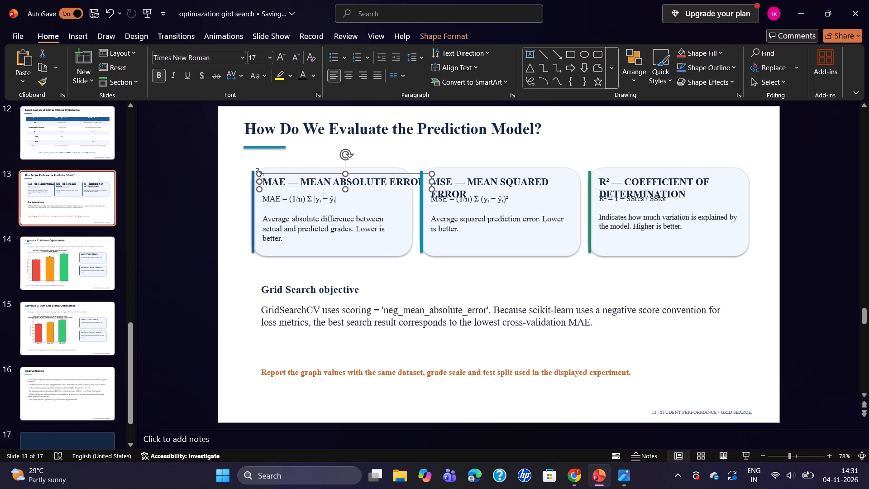
pyautogui.moveTo(259, 172); pyautogui.dragTo(254, 171)
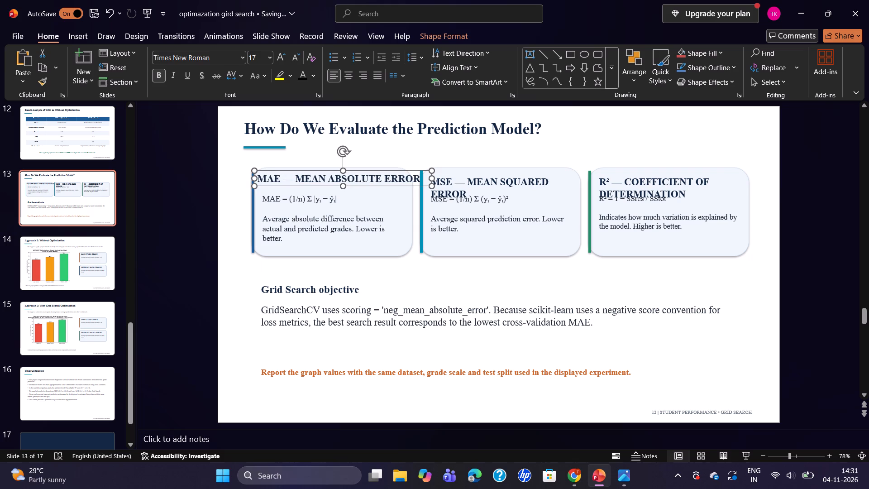
pyautogui.click(293, 177)
pyautogui.press('BackSpace')
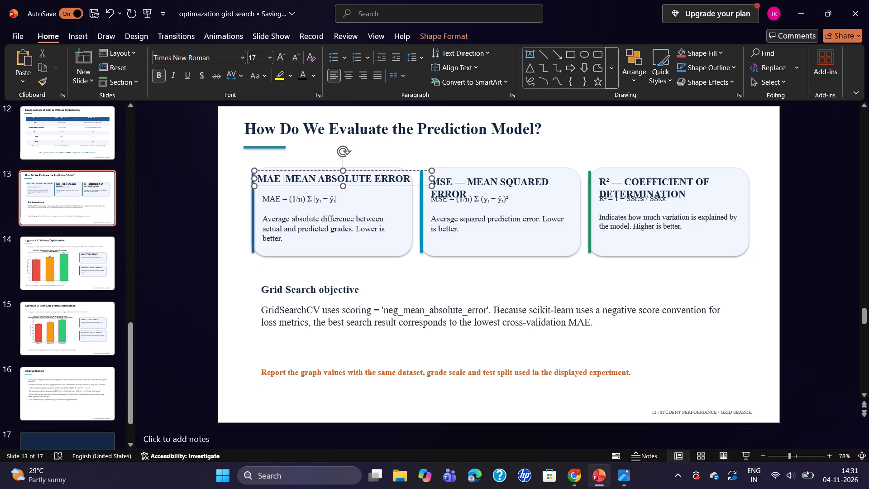
# Fit the MSE card heading on one line by widening its text box and removing the dash.
pyautogui.click(458, 182)
pyautogui.moveTo(574, 186); pyautogui.dragTo(594, 184)
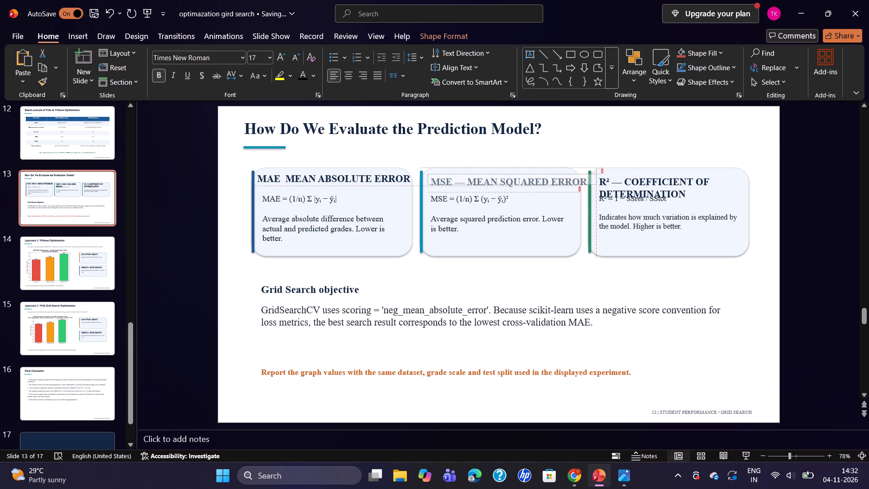
pyautogui.moveTo(594, 184); pyautogui.dragTo(595, 183)
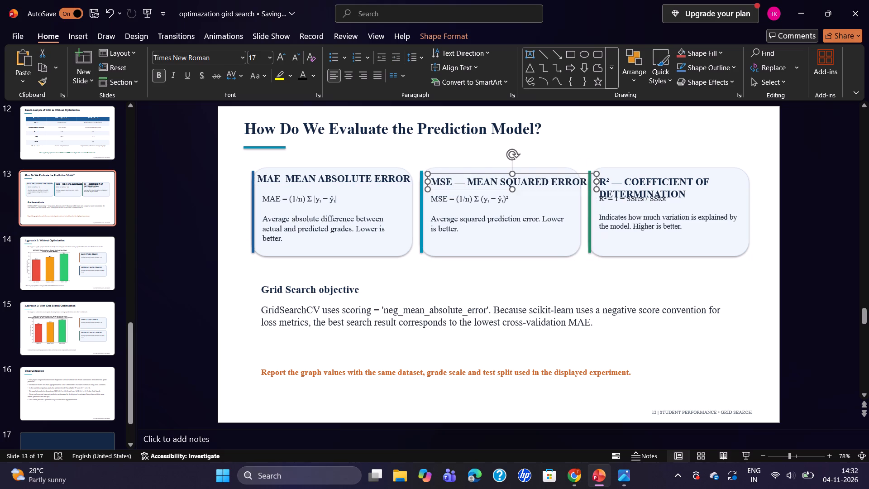
pyautogui.click(466, 184)
pyautogui.press('BackSpace')
pyautogui.press('BackSpace')
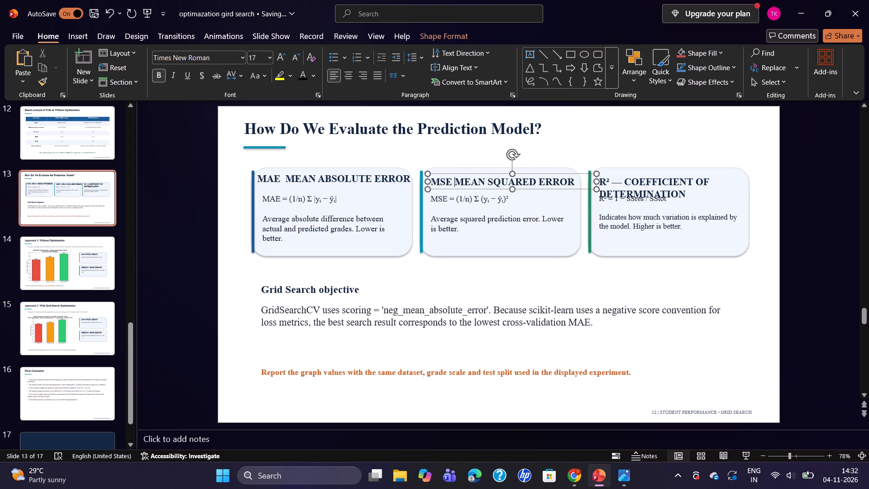
# Adjust the width of the R² card's heading box and raise it to the card's top edge, clear of the formula.
pyautogui.click(638, 179)
pyautogui.moveTo(743, 189); pyautogui.dragTo(785, 187)
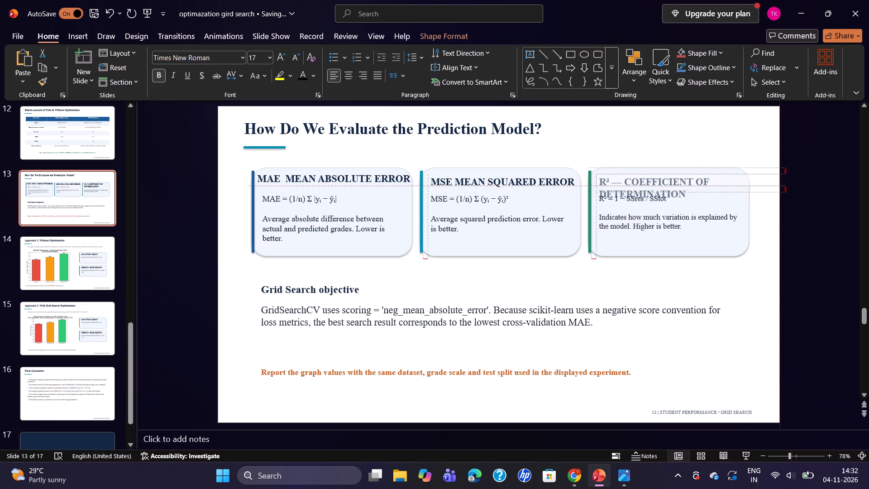
pyautogui.moveTo(785, 187); pyautogui.dragTo(802, 187)
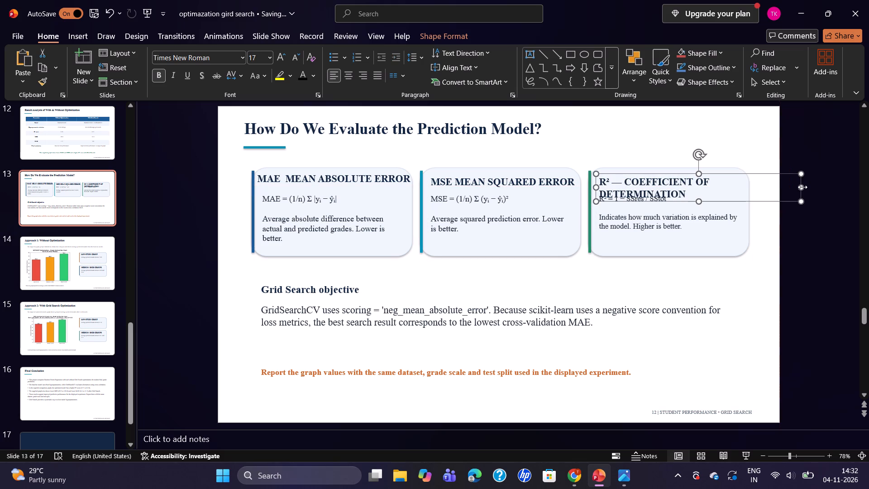
pyautogui.moveTo(801, 188); pyautogui.dragTo(750, 189)
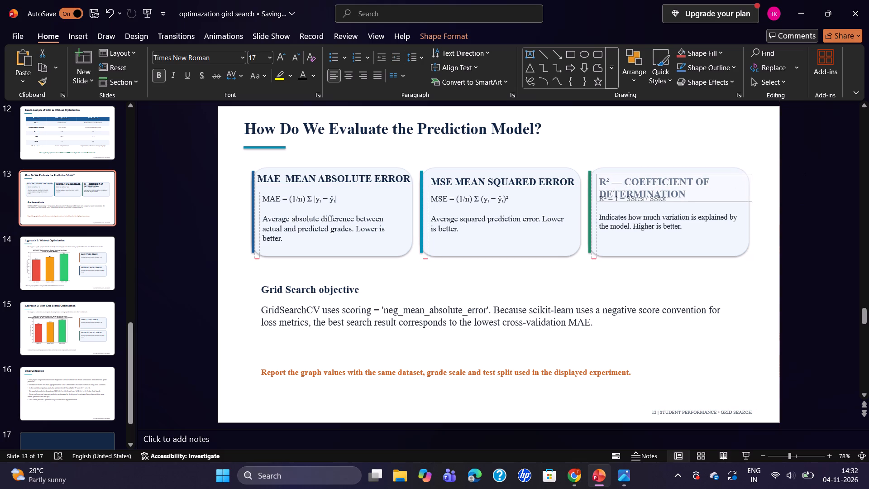
pyautogui.moveTo(750, 189); pyautogui.dragTo(742, 187)
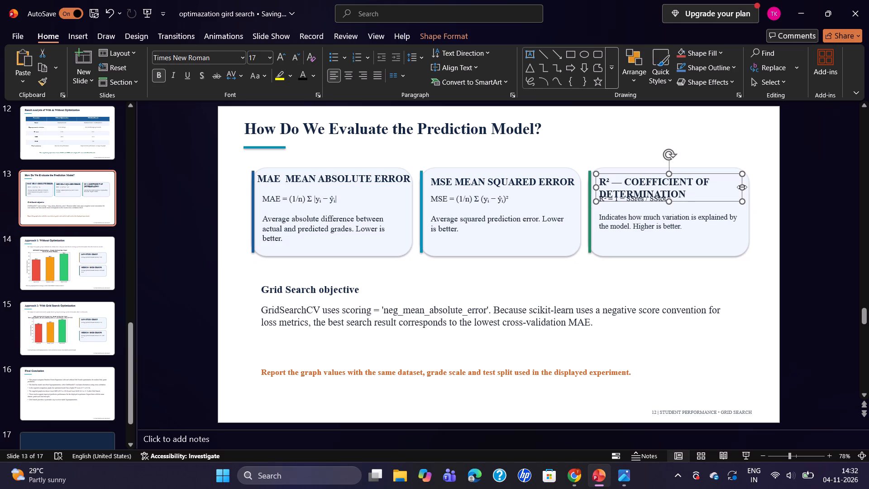
pyautogui.moveTo(742, 173); pyautogui.dragTo(745, 168)
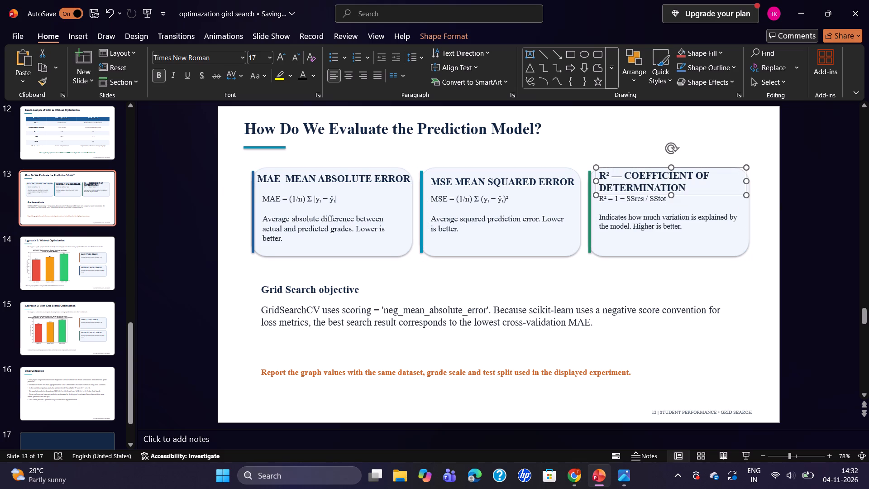
# Insert a blank line above the formula in the R² card's body text.
pyautogui.click(609, 201)
pyautogui.click(600, 199)
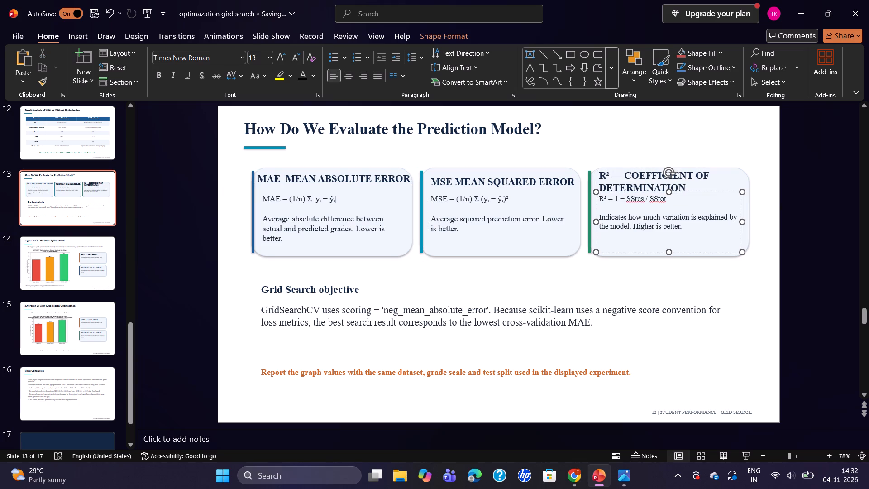
pyautogui.press('Return')
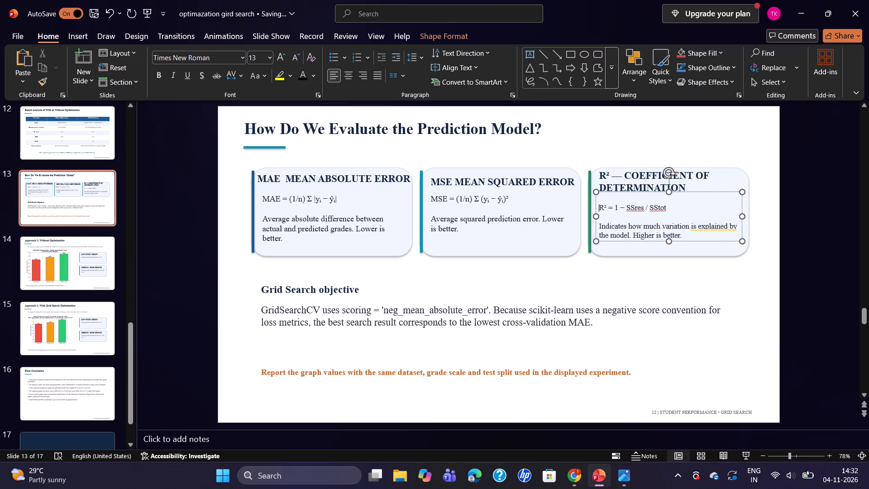
# Move the MSE card's formula and description text box slightly lower, away from its heading.
pyautogui.click(491, 204)
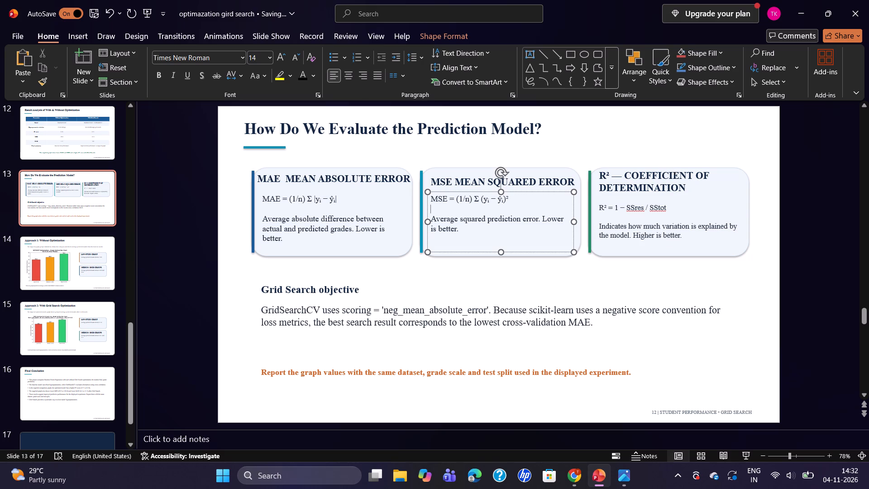
pyautogui.click(478, 190)
pyautogui.moveTo(478, 190); pyautogui.dragTo(478, 192)
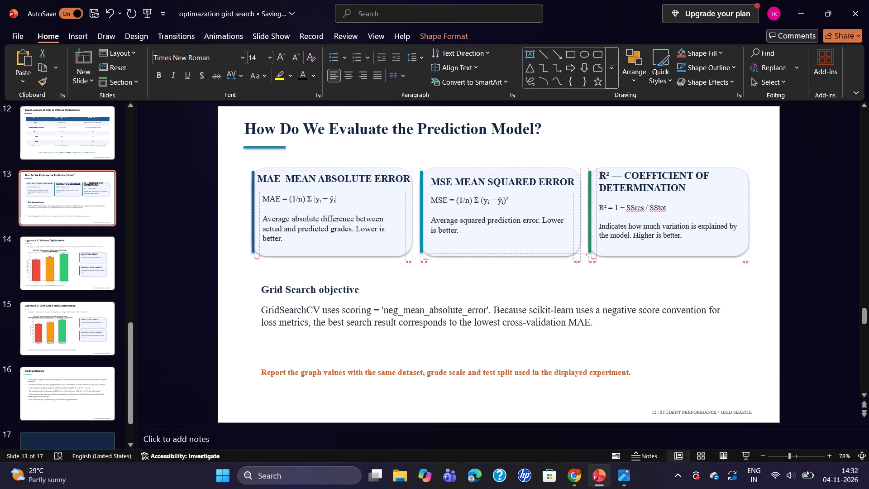
pyautogui.moveTo(478, 192); pyautogui.dragTo(477, 196)
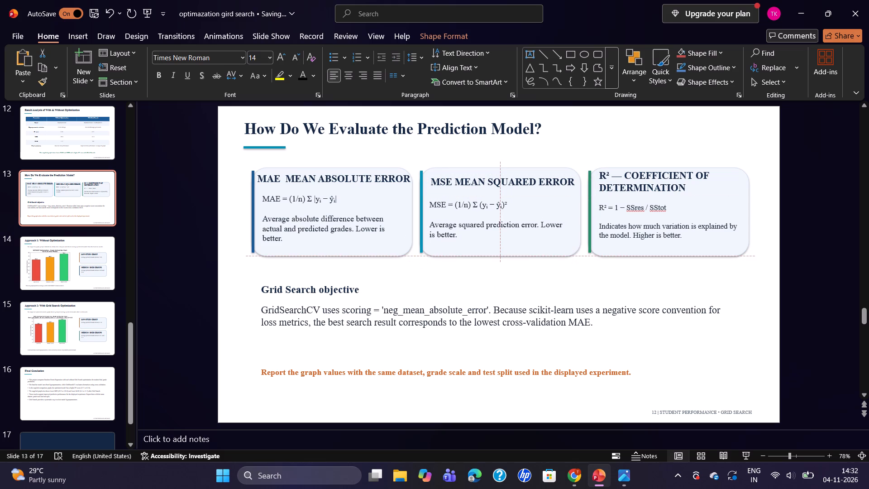
pyautogui.moveTo(477, 196); pyautogui.dragTo(477, 201)
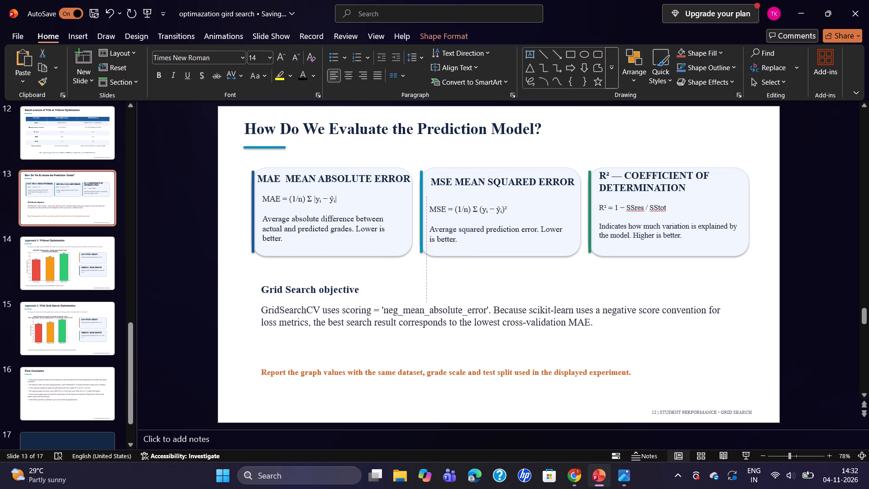
pyautogui.moveTo(477, 201); pyautogui.dragTo(477, 197)
# Nudge the R² card's formula and description text box slightly within its card.
pyautogui.click(630, 226)
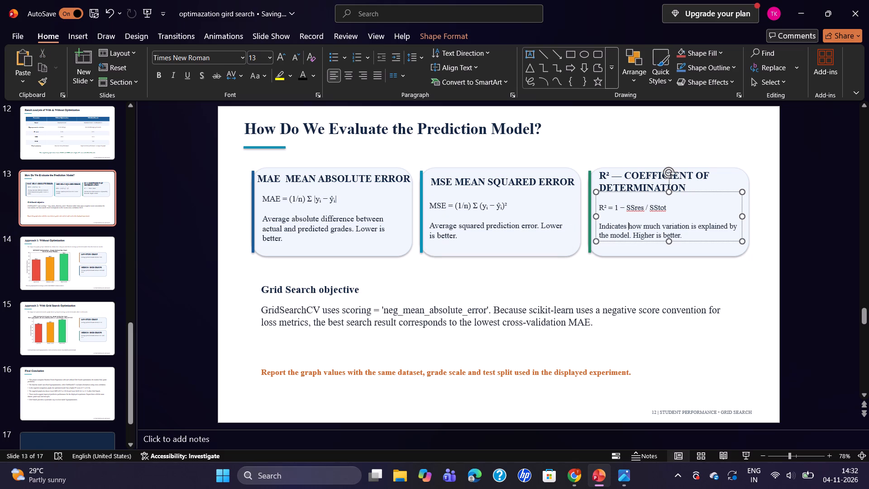
pyautogui.click(616, 190)
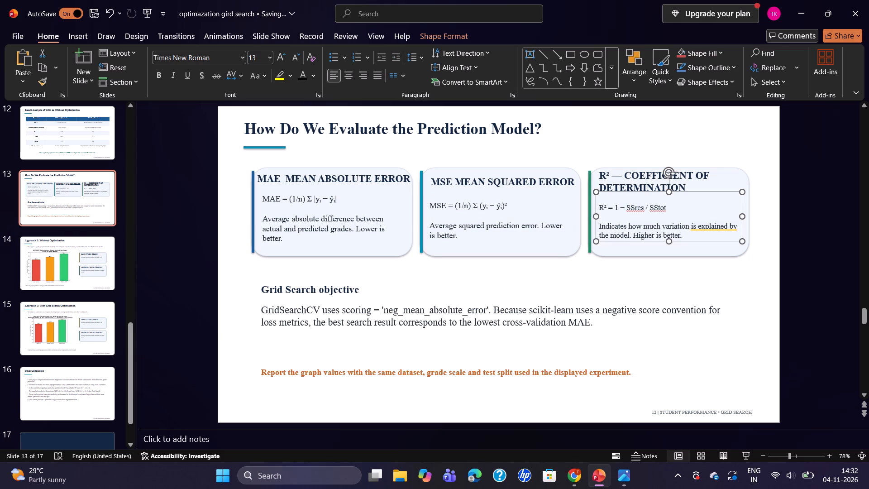
pyautogui.click(616, 190)
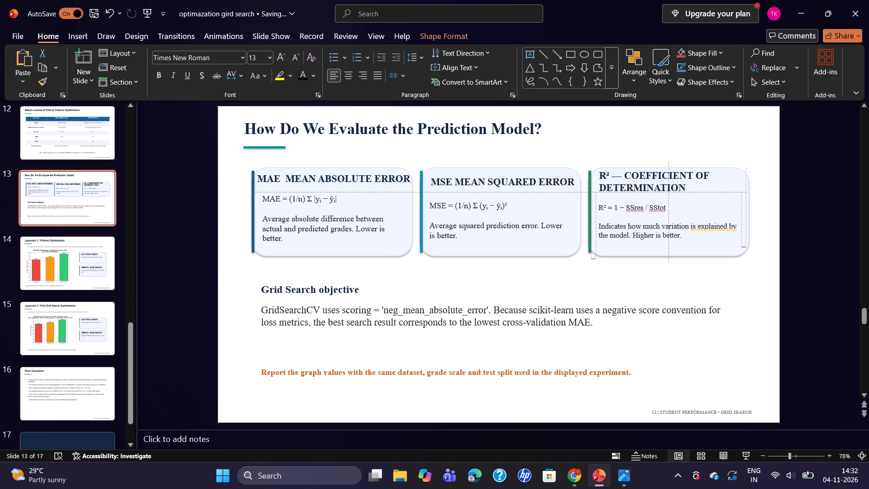
# Move the MAE card's formula and description text box slightly lower, away from its heading.
pyautogui.click(308, 220)
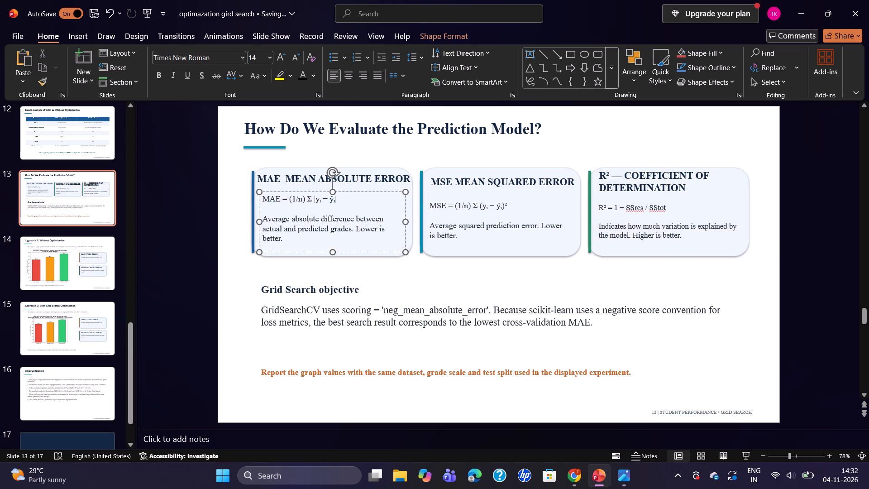
pyautogui.click(310, 192)
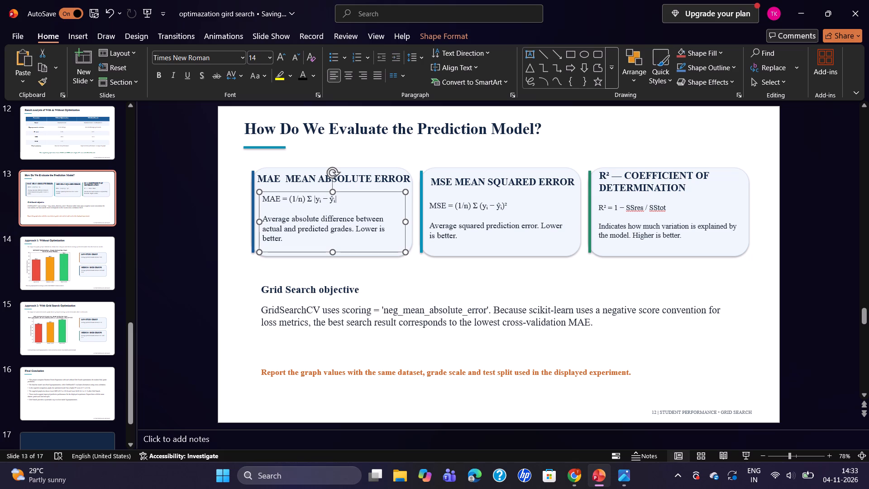
pyautogui.click(310, 192)
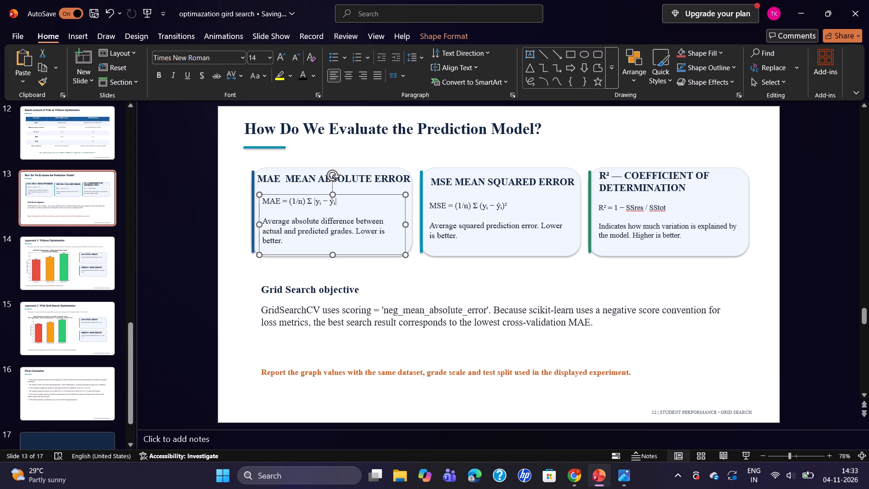
pyautogui.click(717, 346)
# Delete the orange "Report the graph values with the same dataset..." note from slide 13.
pyautogui.click(495, 366)
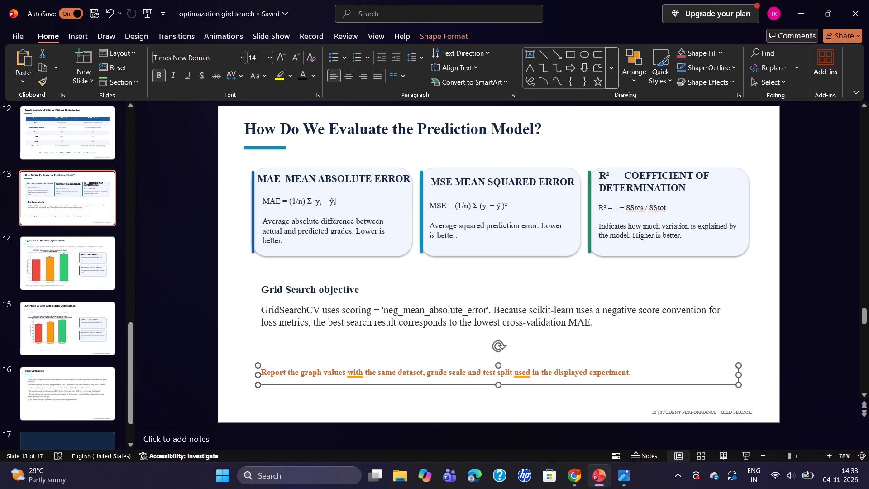
pyautogui.press('Delete')
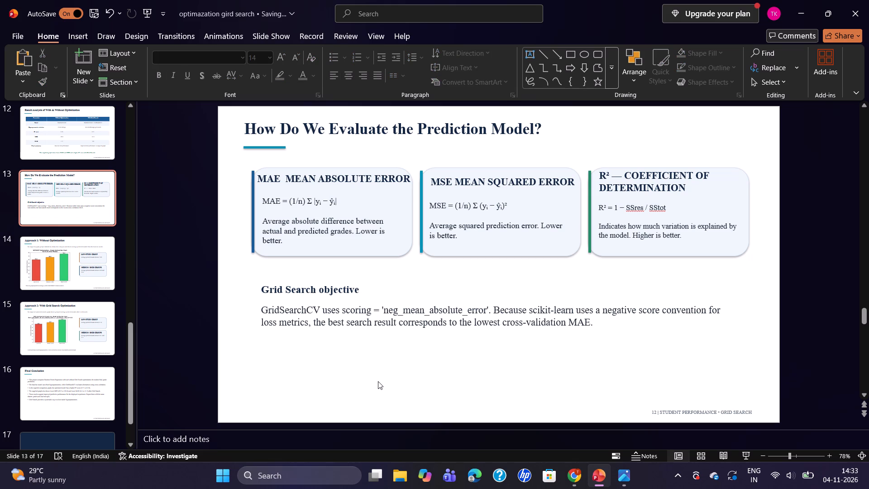
# In the slide 12 results table, change the R² score under With Grid Search to 0.7.
pyautogui.press('Up')
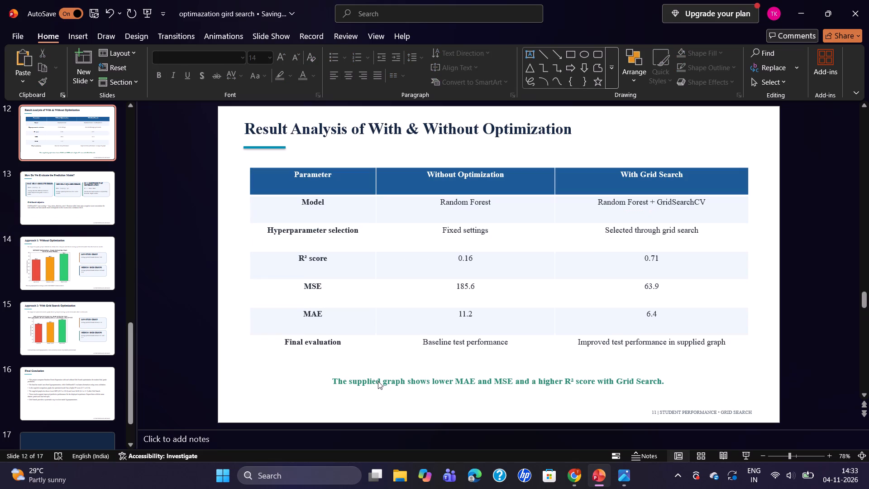
pyautogui.click(665, 264)
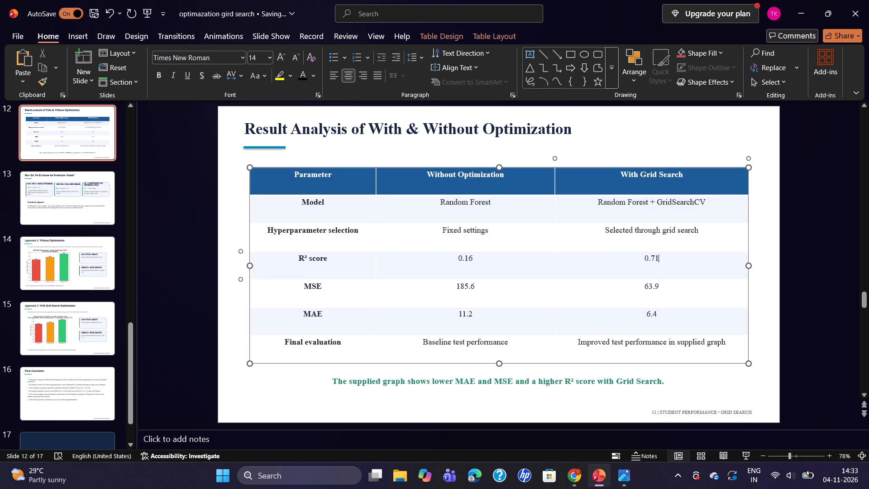
pyautogui.press('BackSpace')
# Shorten the Final evaluation entry under With Grid Search to "Improved test performance" in the slide 12 results table.
pyautogui.moveTo(666, 342); pyautogui.dragTo(695, 342)
pyautogui.click(685, 342)
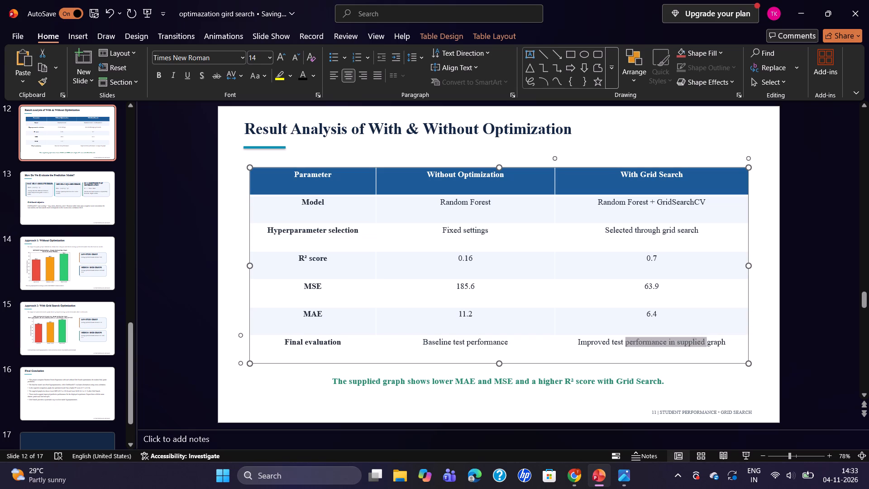
pyautogui.click(671, 345)
pyautogui.click(668, 343)
pyautogui.moveTo(668, 343); pyautogui.dragTo(693, 342)
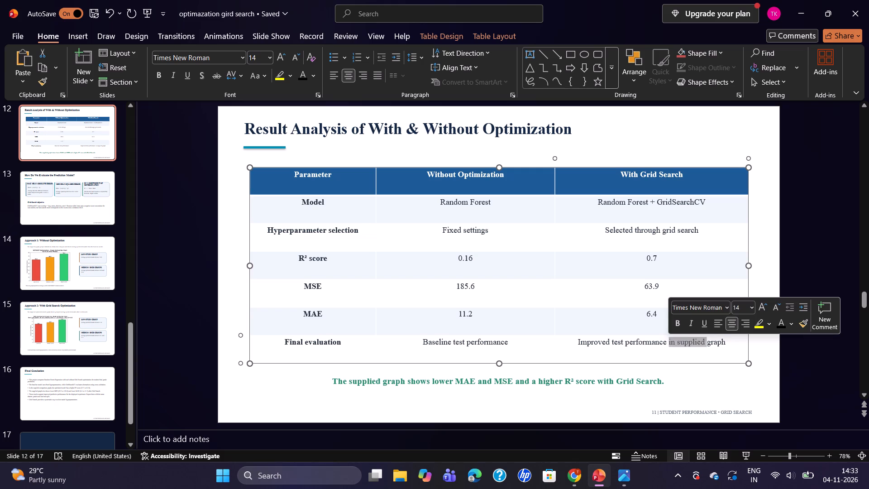
pyautogui.moveTo(693, 342); pyautogui.dragTo(725, 343)
pyautogui.press('BackSpace')
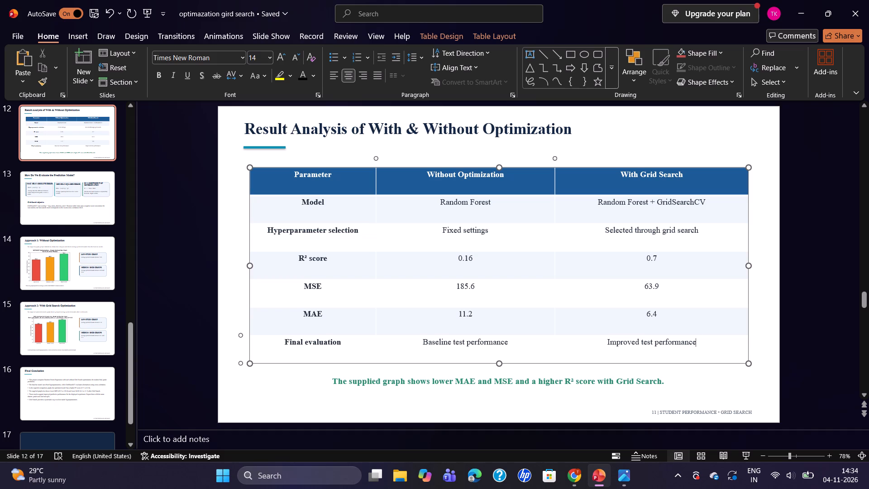
# Review the slides backwards from the results table on slide 12 to the opening Project Title & Problem Statement slide.
pyautogui.press('Up')
pyautogui.click(553, 412)
pyautogui.press('Up')
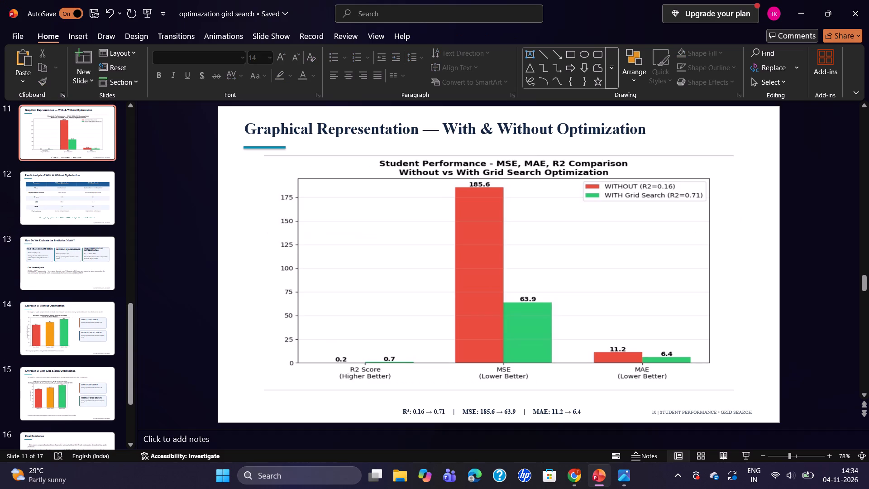
pyautogui.press('Up')
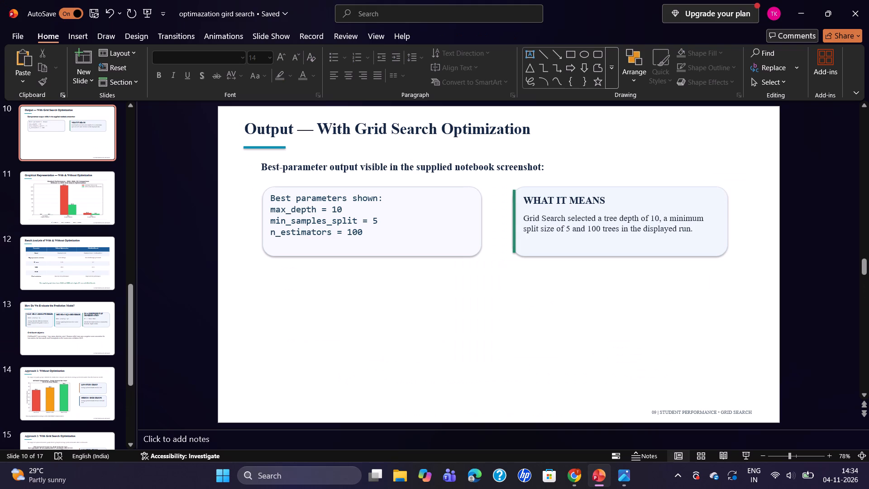
pyautogui.press('Up')
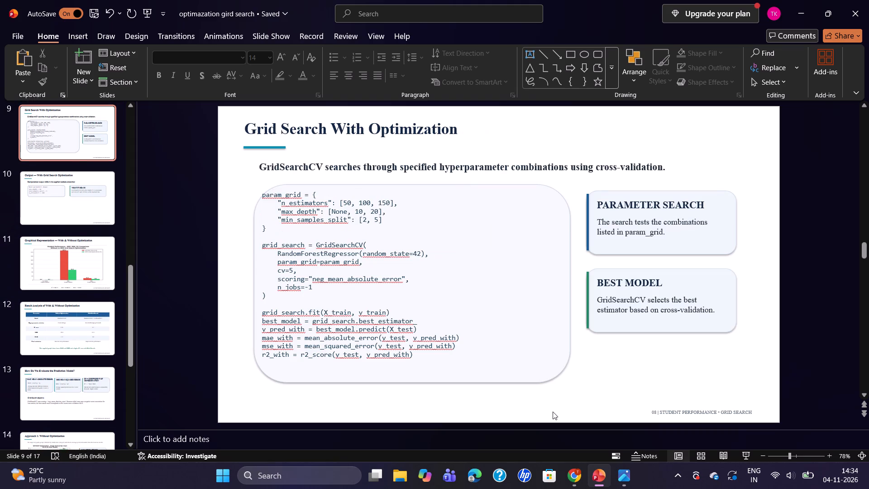
pyautogui.press('Up')
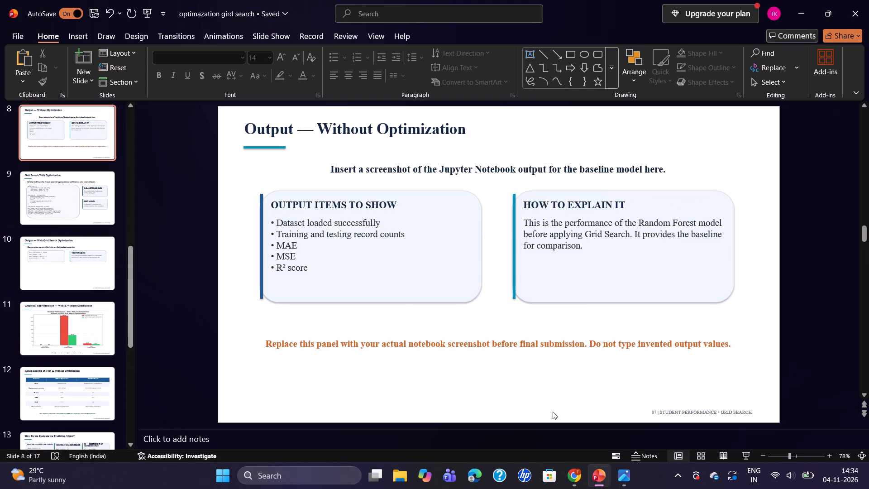
pyautogui.press('Up')
pyautogui.press('Up')
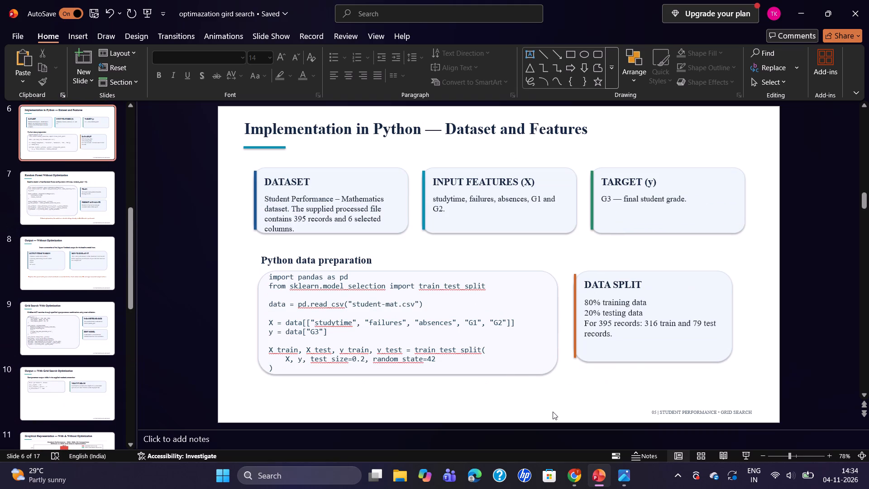
pyautogui.press('Up')
pyautogui.press('Up')
pyautogui.press('Down')
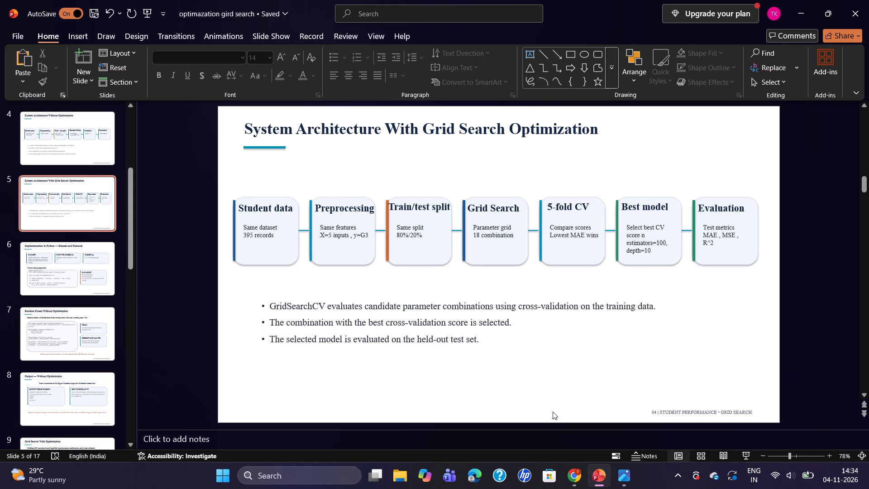
pyautogui.press('Up')
pyautogui.press('Up')
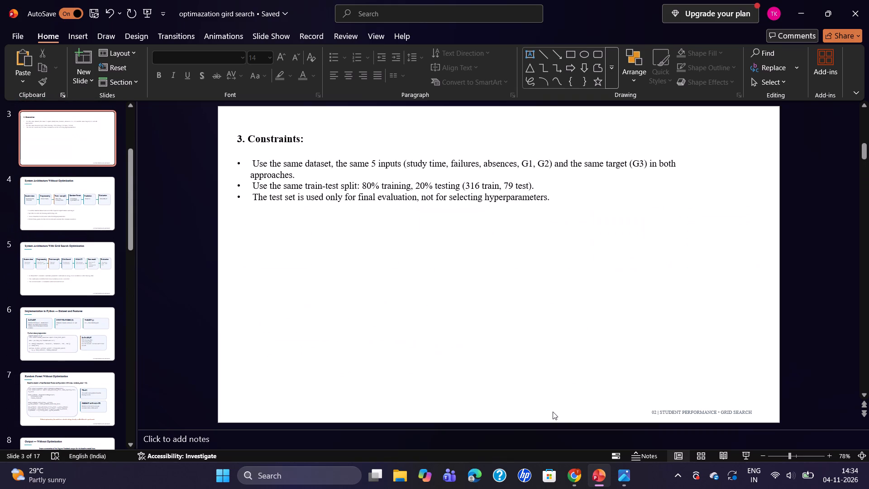
pyautogui.press('Up')
pyautogui.press('Up')
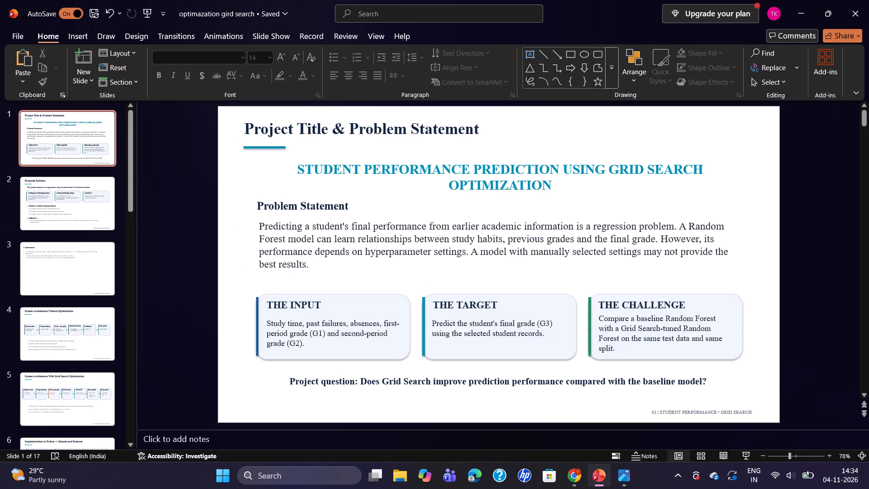
pyautogui.press('Up')
pyautogui.press('Up')
pyautogui.press('Up')
pyautogui.press('Up')
pyautogui.press('Up')
pyautogui.press('Up')
pyautogui.press('Up')
# Duplicate the Project Title & Problem Statement slide.
pyautogui.rightClick(71, 133)
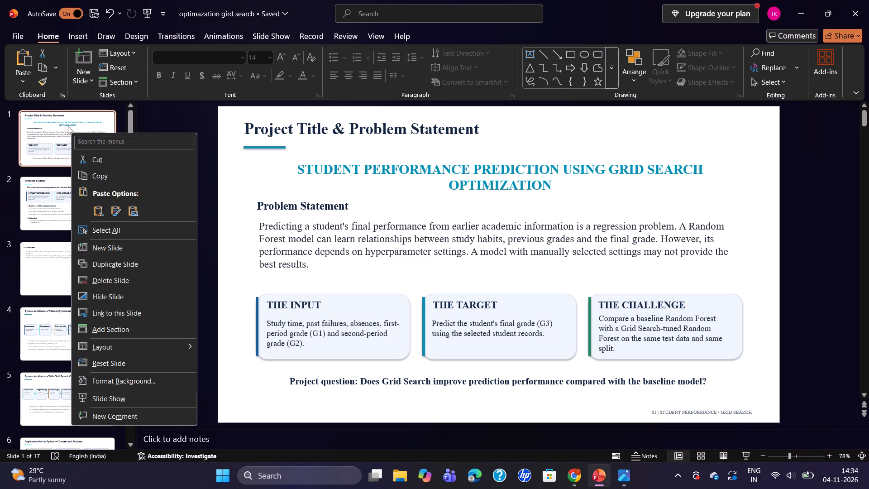
pyautogui.click(110, 261)
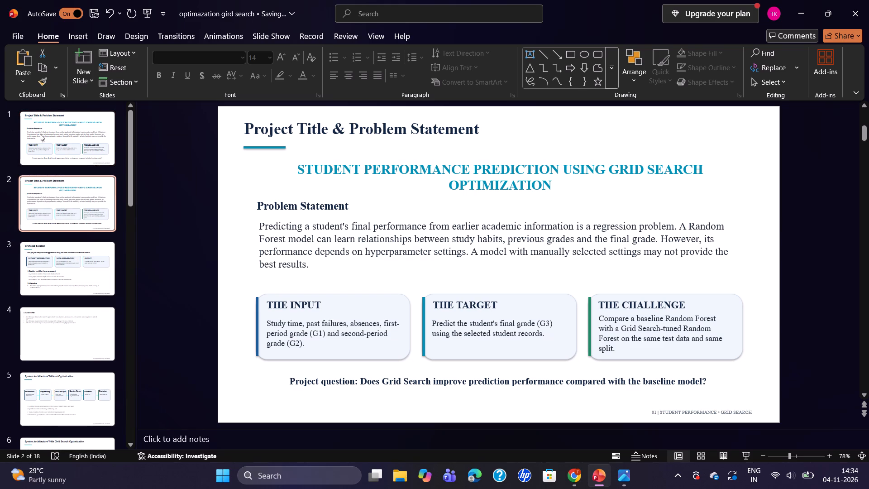
# On slide 1, delete the "Project Title & Problem Statement" title and the short accent line beneath it.
pyautogui.click(41, 131)
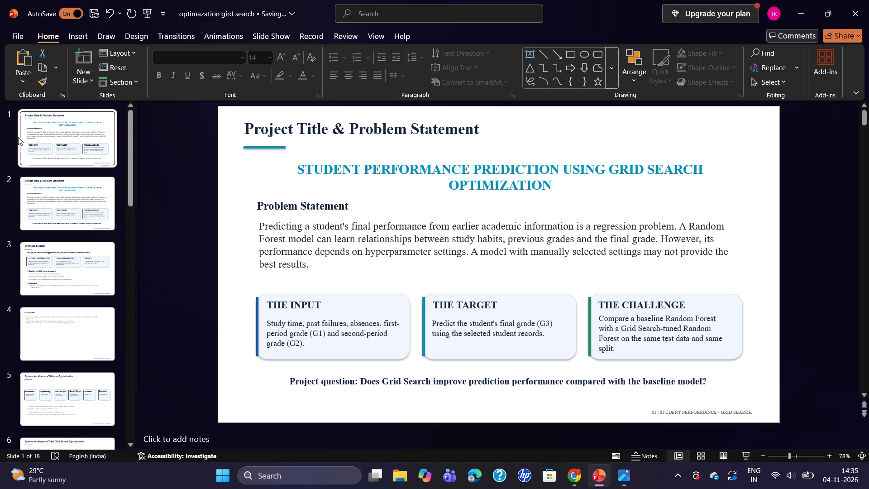
pyautogui.click(277, 135)
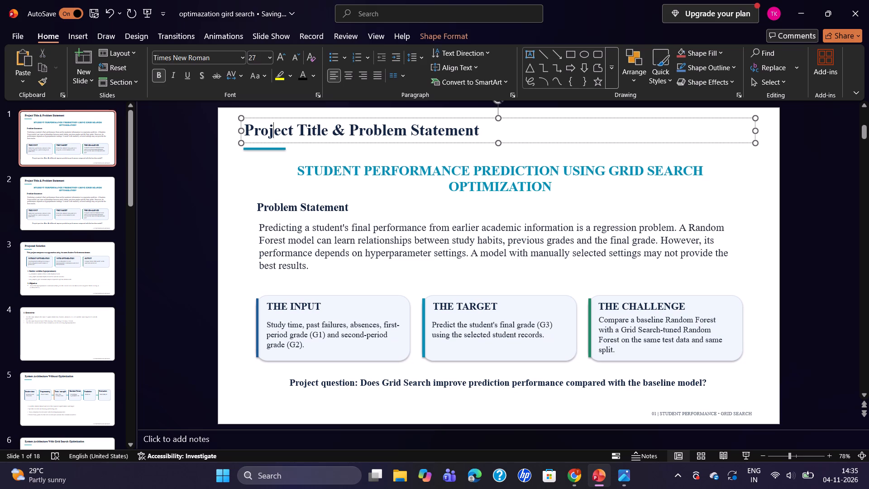
pyautogui.press('Delete')
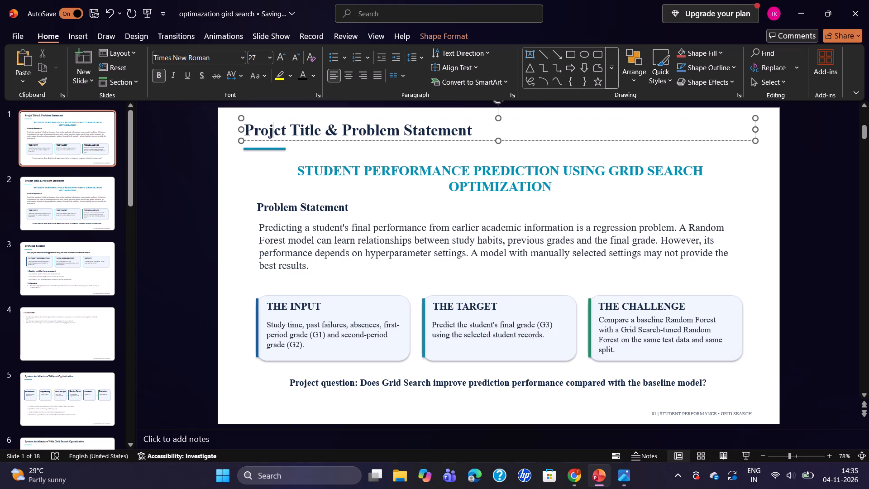
pyautogui.click(310, 119)
pyautogui.press('Delete')
pyautogui.click(280, 148)
pyautogui.press('Delete')
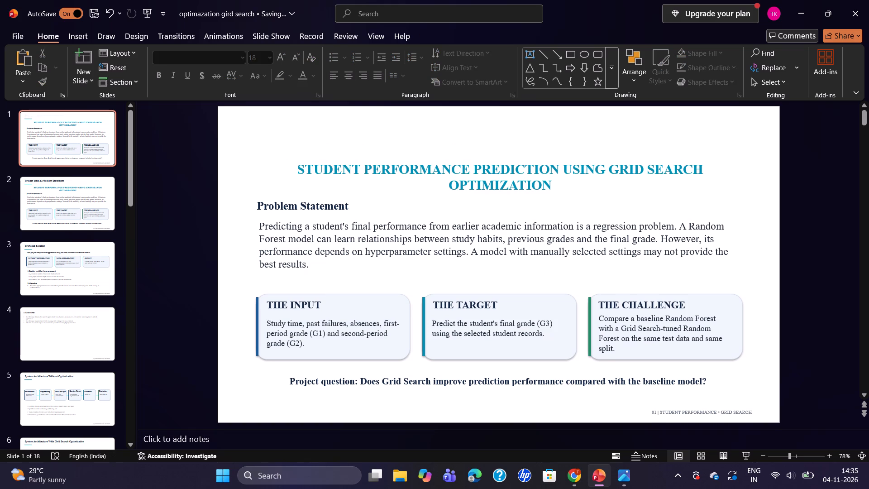
# Delete the teal project name and the Problem Statement heading with its paragraph from slide 1.
pyautogui.click(323, 168)
pyautogui.click(328, 159)
pyautogui.press('Delete')
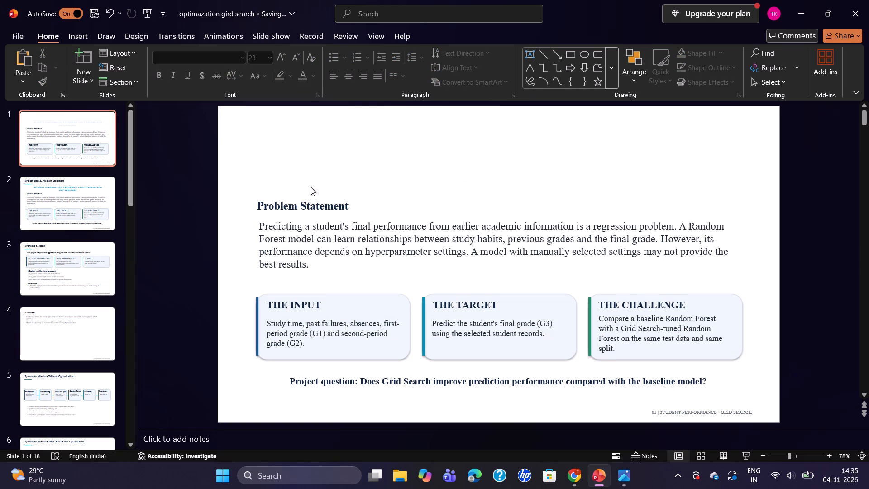
pyautogui.click(308, 201)
pyautogui.click(306, 198)
pyautogui.press('Delete')
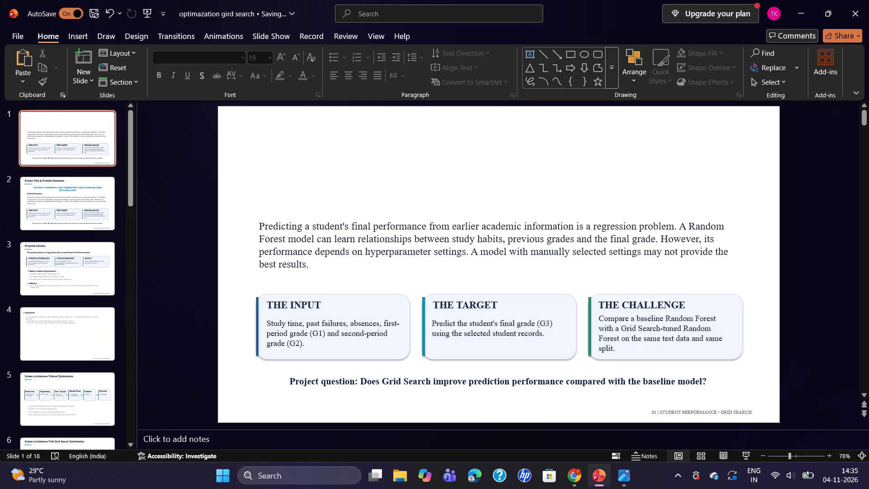
pyautogui.click(305, 222)
pyautogui.click(305, 218)
pyautogui.press('Delete')
# Delete the whole THE INPUT card from slide 1, including its description, background shape, heading and blue accent bar.
pyautogui.click(338, 321)
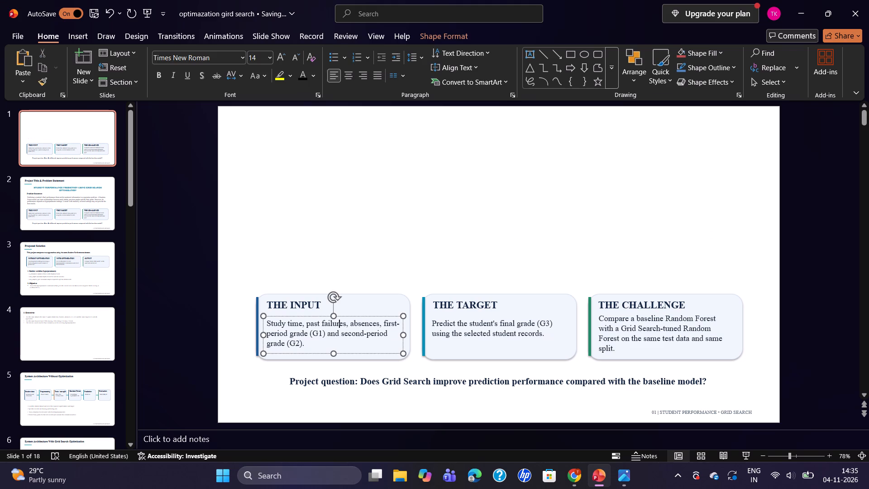
pyautogui.click(343, 317)
pyautogui.press('Delete')
pyautogui.click(340, 296)
pyautogui.press('Delete')
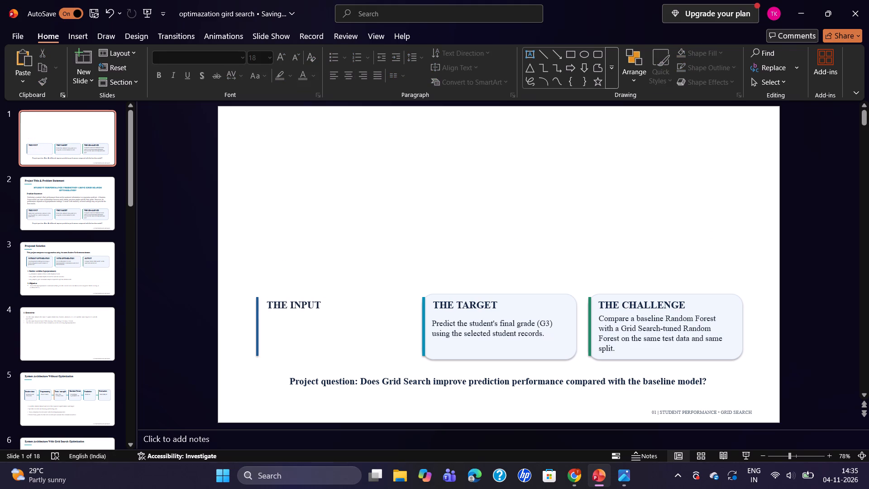
pyautogui.click(307, 303)
pyautogui.click(307, 296)
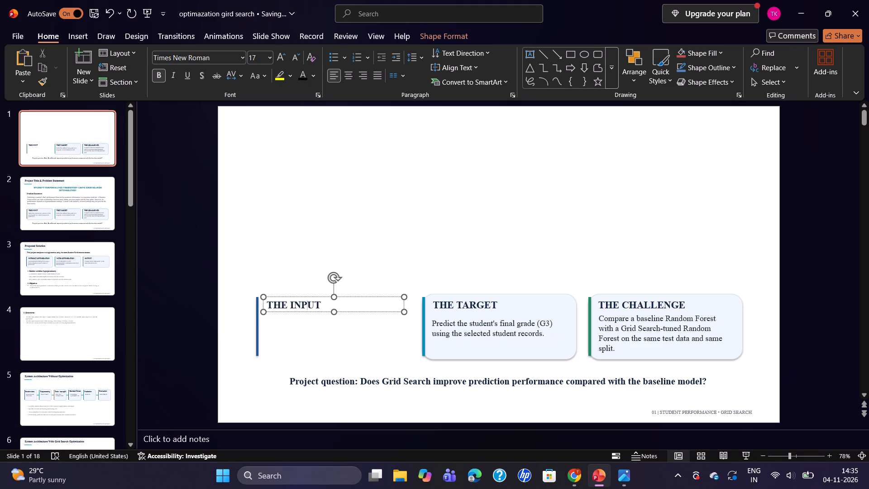
pyautogui.press('Delete')
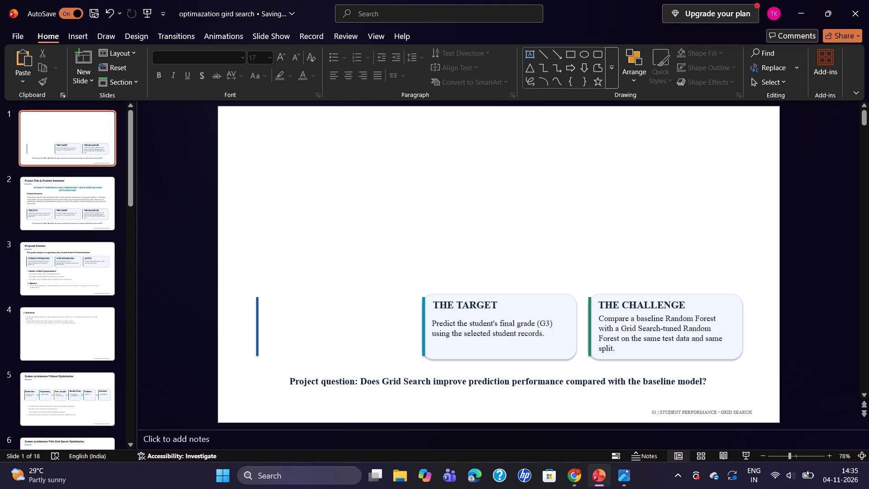
pyautogui.click(258, 298)
pyautogui.press('Delete')
# Delete the whole THE TARGET card from slide 1, including its heading, background shape, description and teal accent bar.
pyautogui.click(515, 299)
pyautogui.press('Delete')
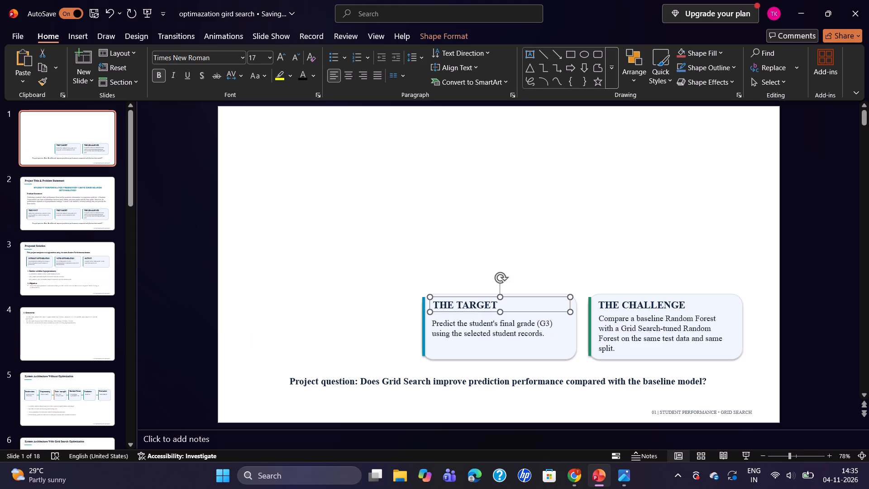
pyautogui.click(515, 295)
pyautogui.press('Delete')
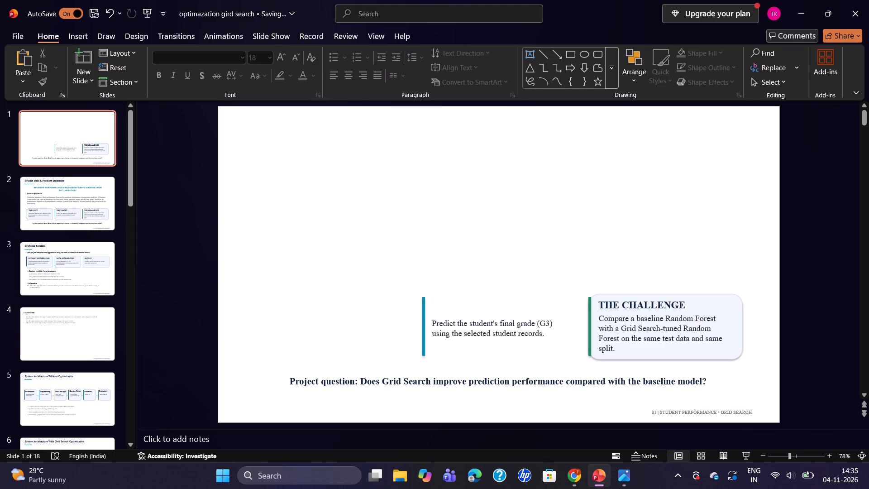
pyautogui.click(500, 319)
pyautogui.click(480, 315)
pyautogui.press('Delete')
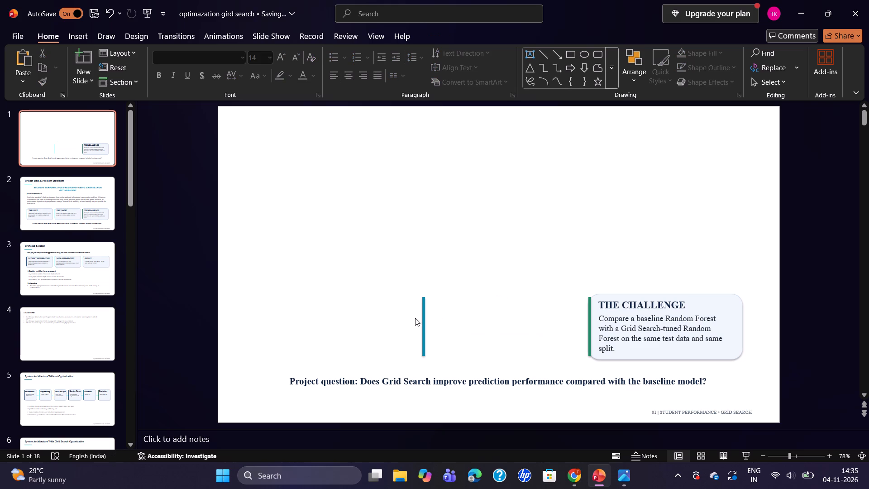
pyautogui.click(423, 318)
pyautogui.press('Delete')
# Delete the whole THE CHALLENGE card from slide 1, including its background shape, description, heading and green accent bar.
pyautogui.click(657, 356)
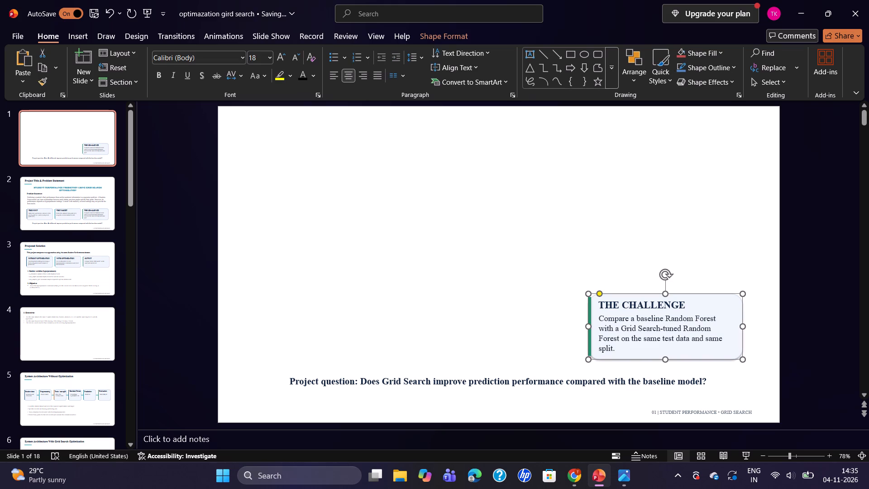
pyautogui.press('Delete')
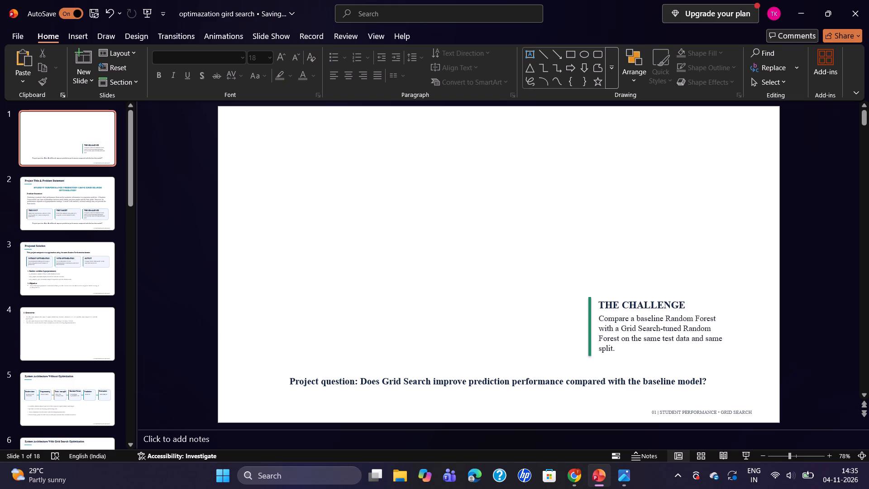
pyautogui.click(649, 346)
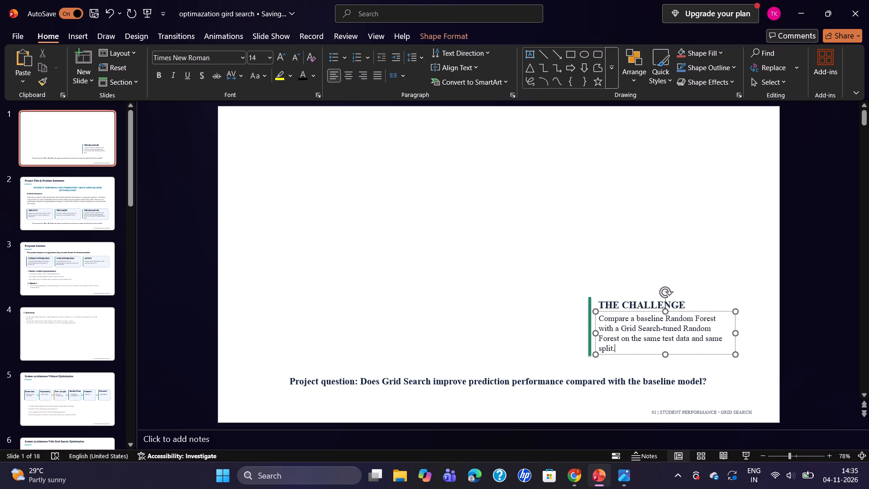
pyautogui.click(650, 354)
pyautogui.press('Delete')
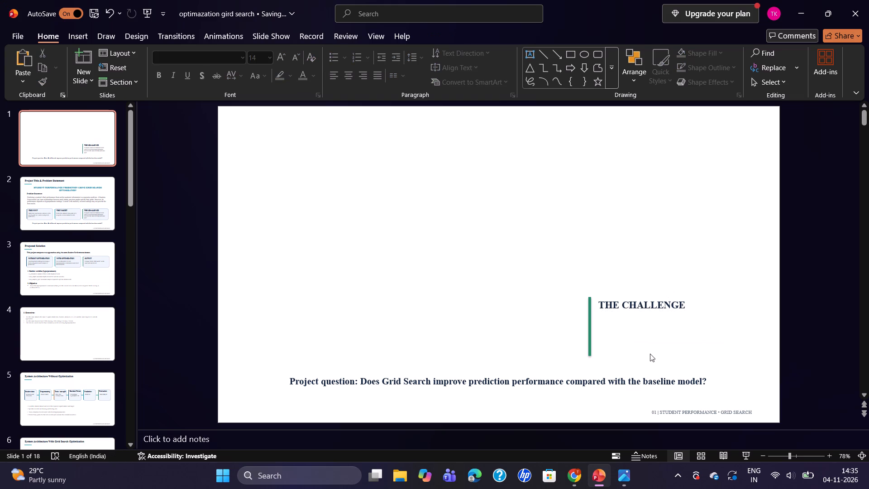
pyautogui.click(638, 304)
pyautogui.click(637, 296)
pyautogui.press('Delete')
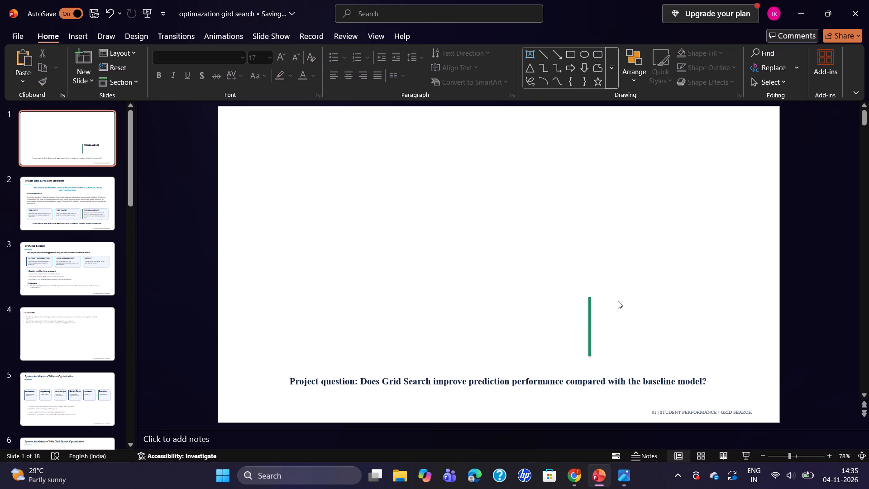
pyautogui.click(591, 316)
pyautogui.press('Delete')
# Delete the "Project question" line and the "STUDENT PERFORMANCE • GRID SEARCH" footer from slide 1.
pyautogui.click(586, 379)
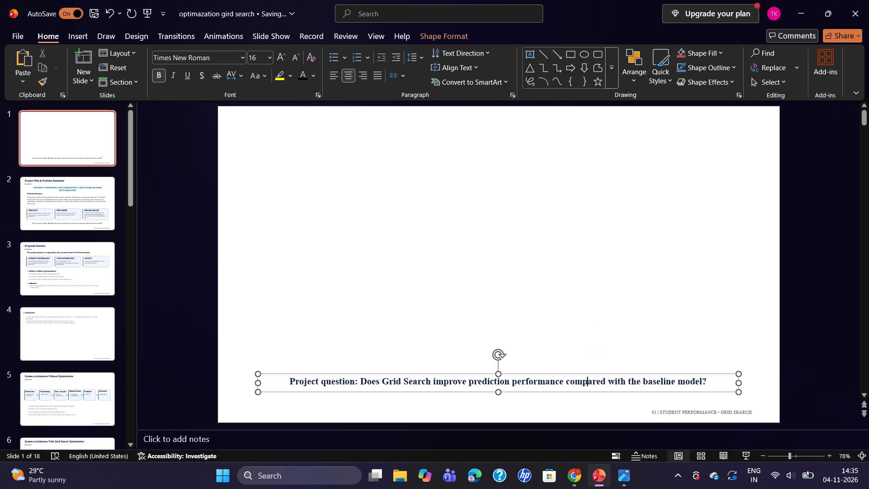
pyautogui.click(585, 371)
pyautogui.press('Delete')
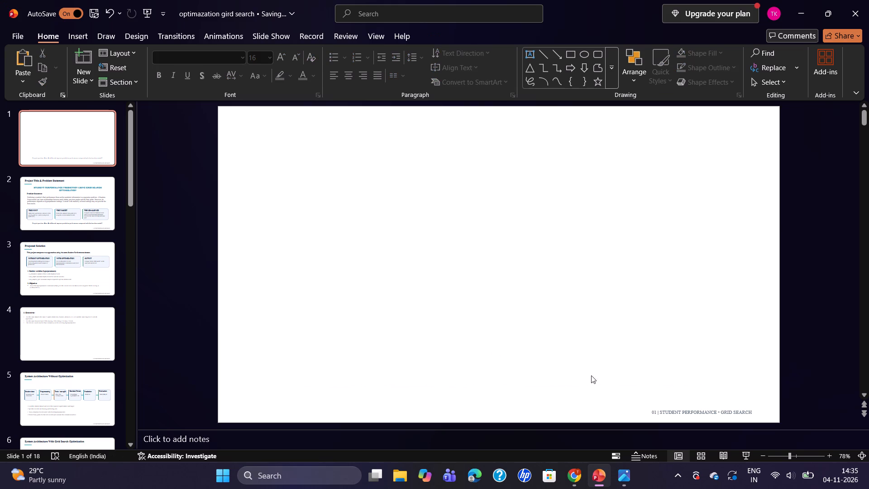
pyautogui.click(653, 413)
pyautogui.press('Delete')
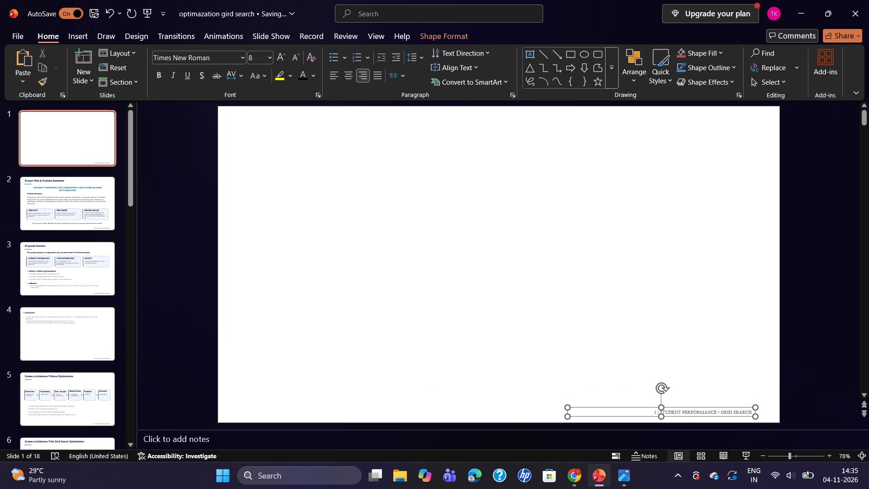
pyautogui.click(649, 406)
pyautogui.press('Delete')
pyautogui.click(617, 387)
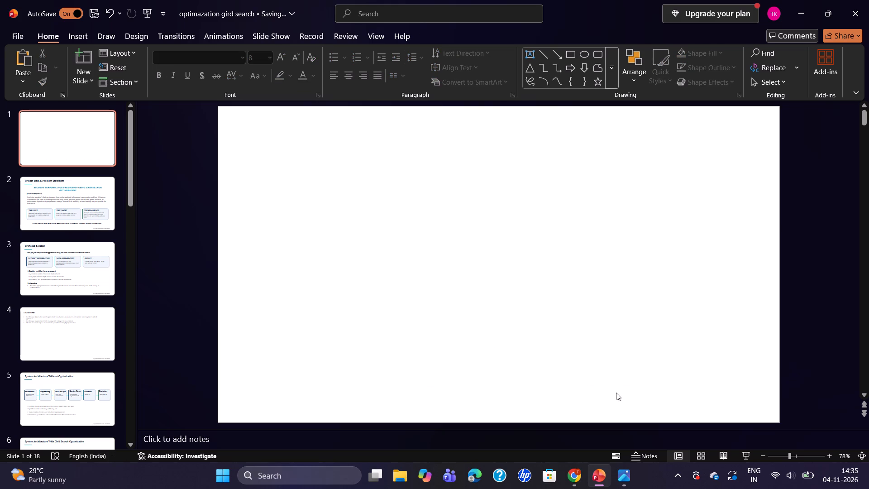
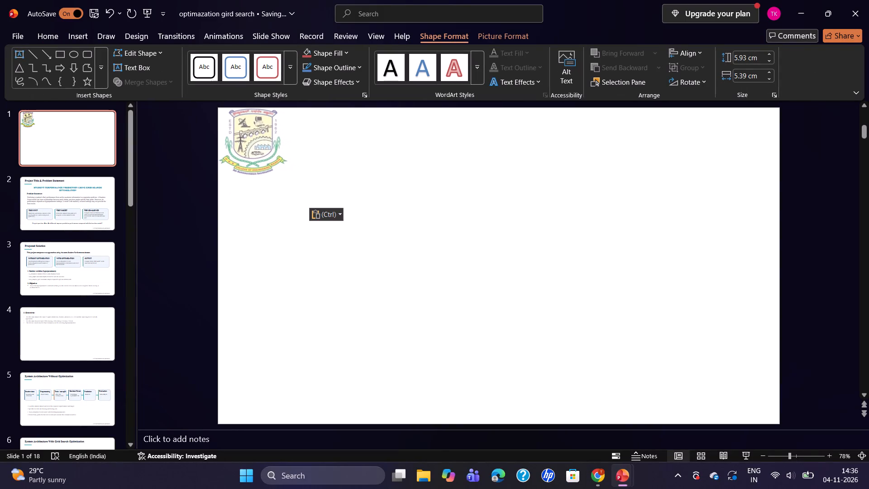
# Shrink the college crest in the upper-left corner of slide 1 to about 3.63 cm high and 3.39 cm wide.
pyautogui.moveTo(288, 178); pyautogui.dragTo(282, 175)
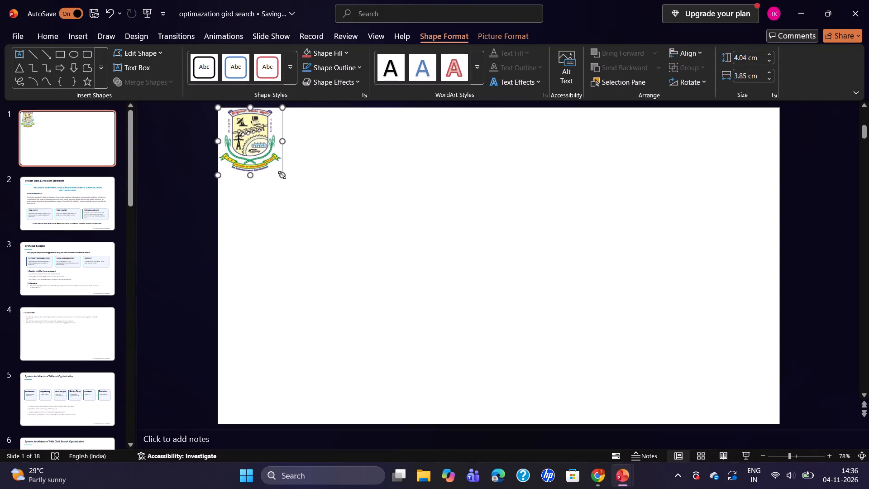
pyautogui.moveTo(282, 175); pyautogui.dragTo(274, 168)
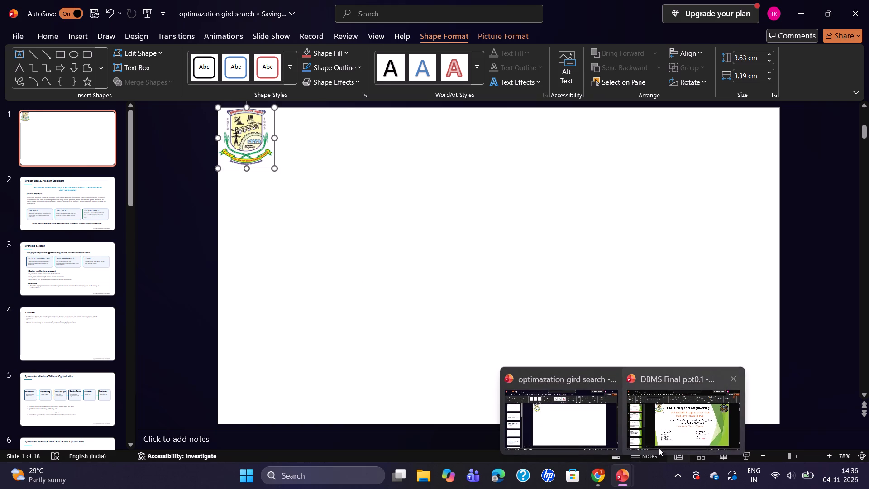
# Switch to the DBMS Final ppt0.1 presentation and copy the round emblem in the upper-right corner of its title slide.
pyautogui.click(665, 436)
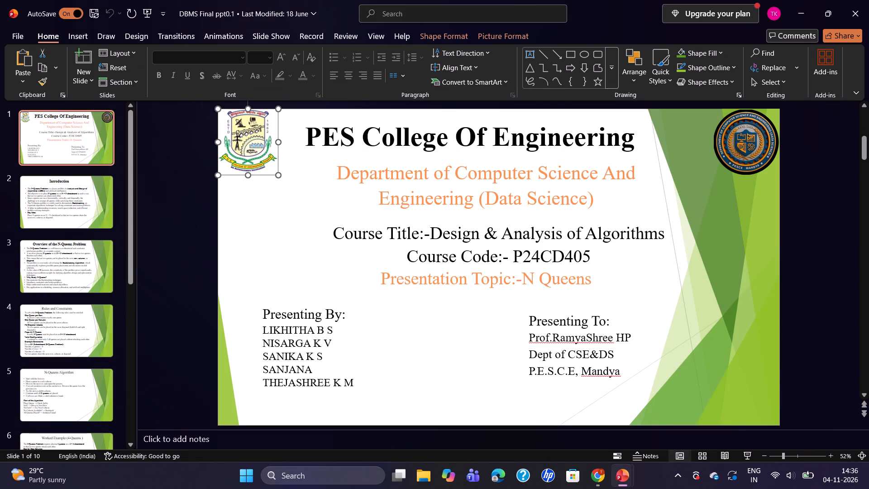
pyautogui.click(741, 141)
pyautogui.rightClick(741, 143)
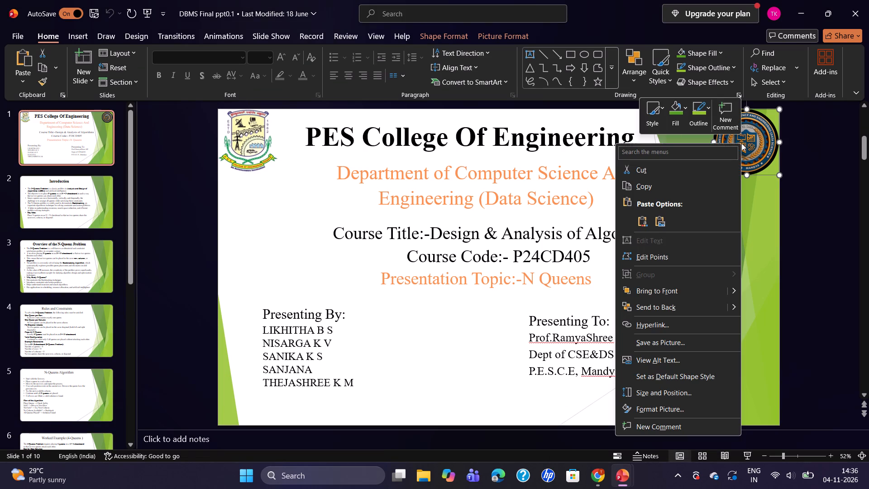
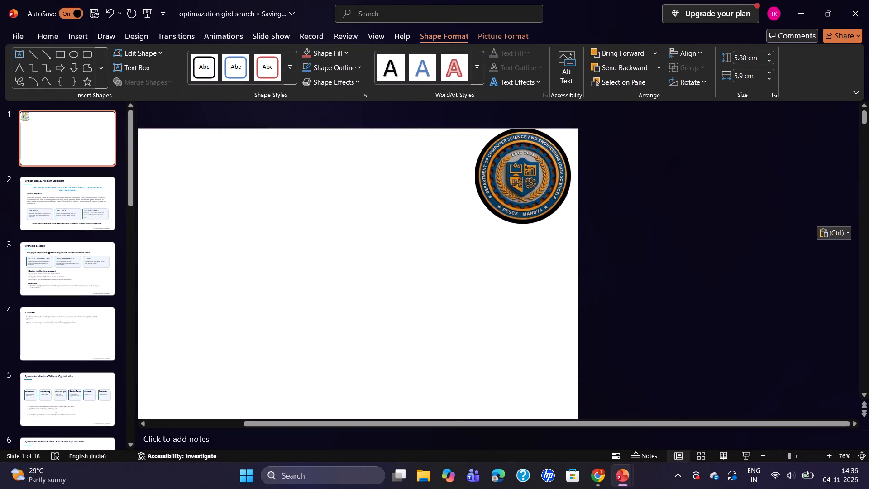
# Shrink the pasted round emblem to about 3.63 cm high and 3.39 cm wide and place it in slide 1's upper-right corner.
pyautogui.moveTo(503, 156); pyautogui.dragTo(495, 160)
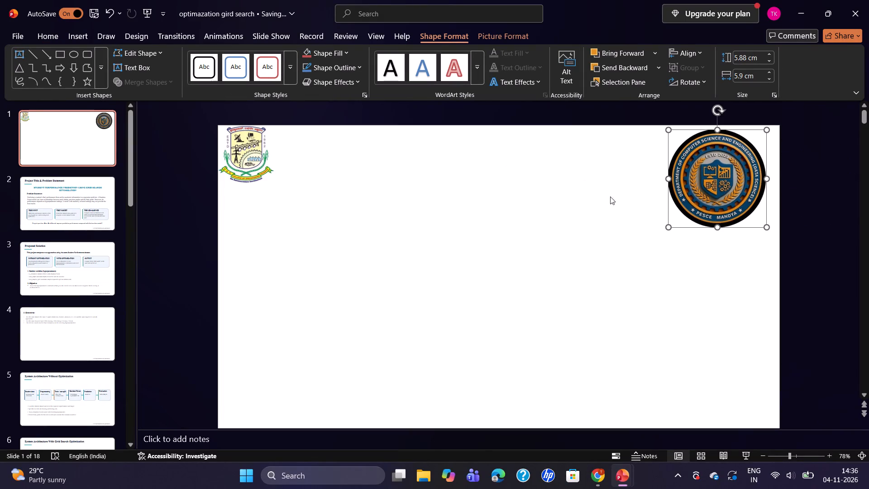
pyautogui.moveTo(671, 227); pyautogui.dragTo(709, 204)
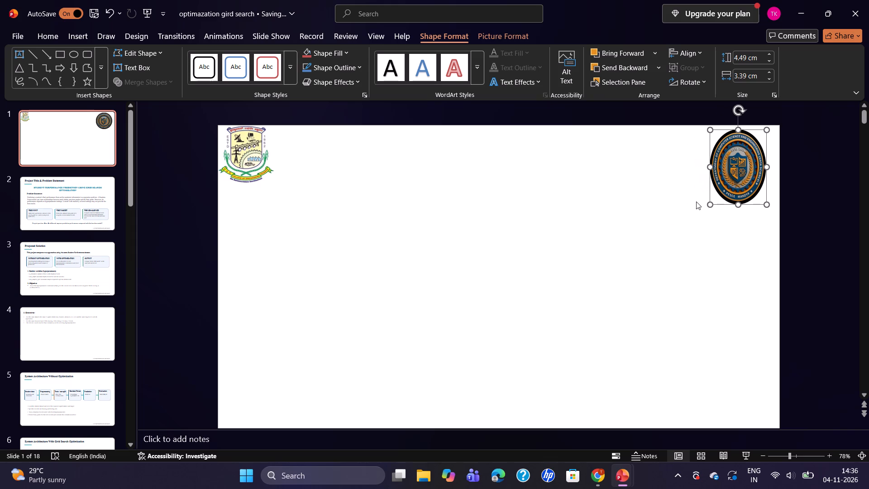
pyautogui.moveTo(711, 168); pyautogui.dragTo(708, 166)
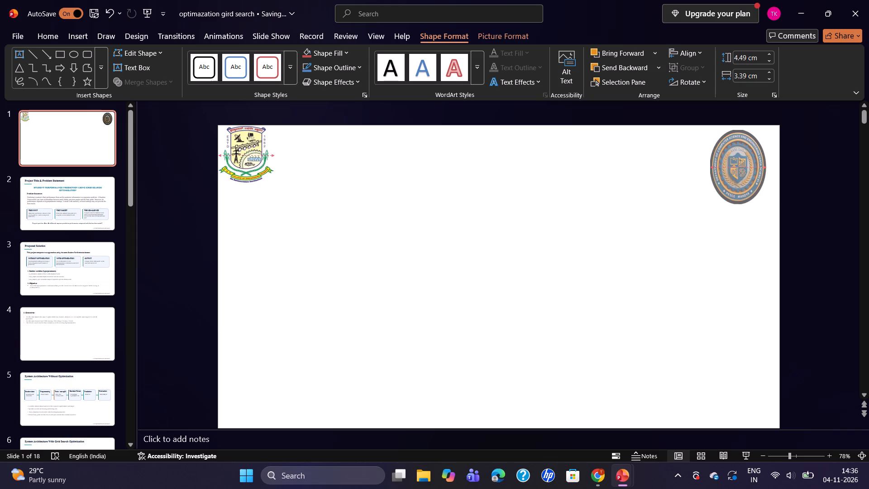
pyautogui.moveTo(708, 166); pyautogui.dragTo(705, 164)
pyautogui.moveTo(765, 206); pyautogui.dragTo(765, 204)
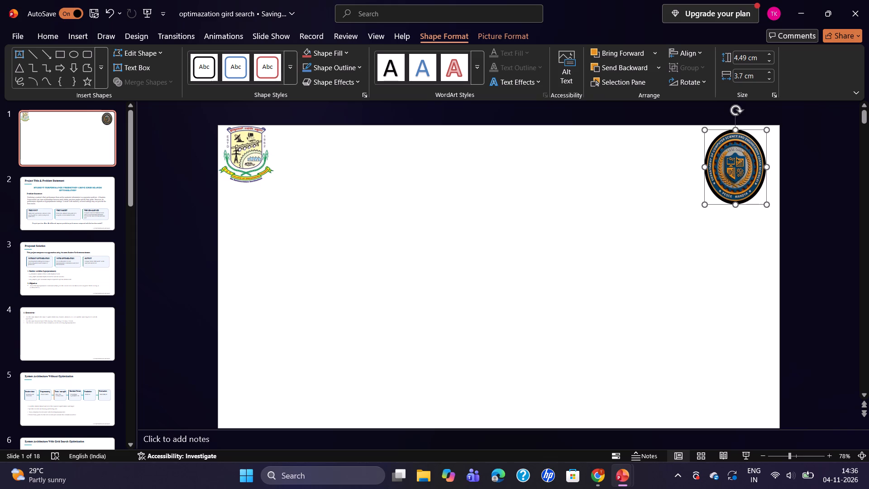
pyautogui.moveTo(765, 204); pyautogui.dragTo(761, 191)
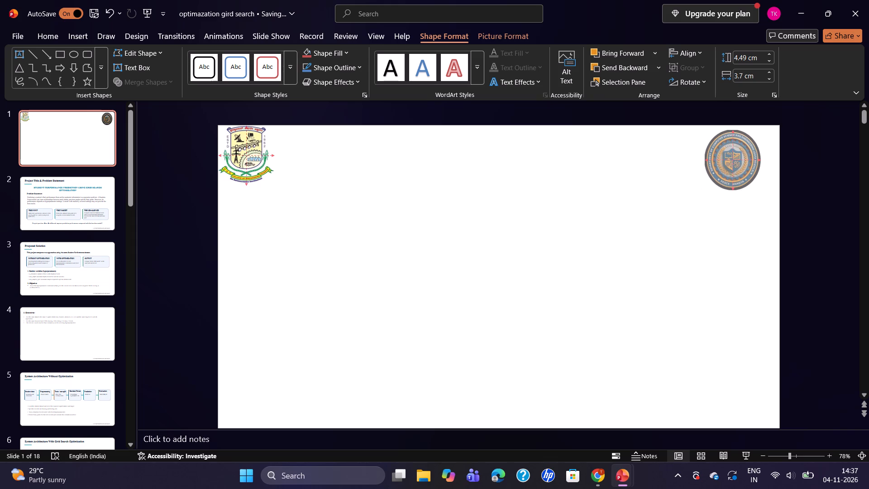
pyautogui.moveTo(761, 191); pyautogui.dragTo(761, 191)
pyautogui.moveTo(733, 158); pyautogui.dragTo(749, 159)
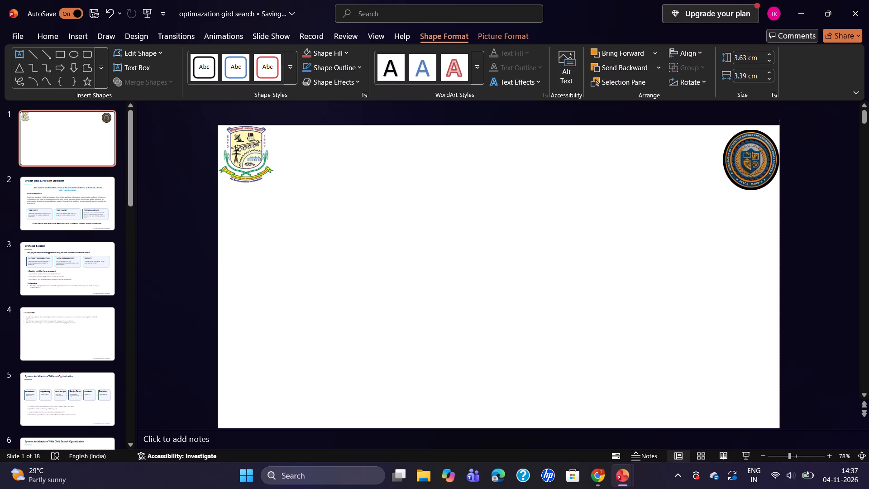
pyautogui.moveTo(749, 159); pyautogui.dragTo(744, 157)
pyautogui.click(629, 162)
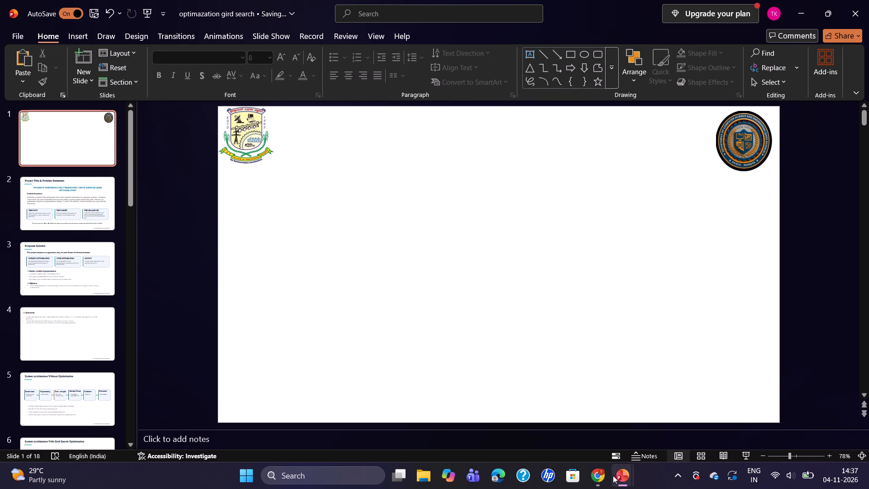
# Switch to the DBMS Final ppt0.1 presentation and copy the "PES College Of Engineering" heading text box from its title slide.
pyautogui.click(661, 427)
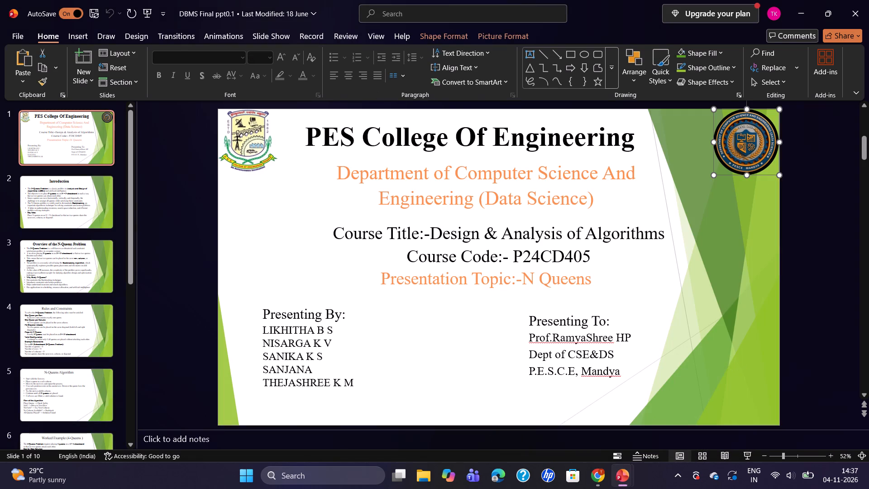
pyautogui.click(326, 146)
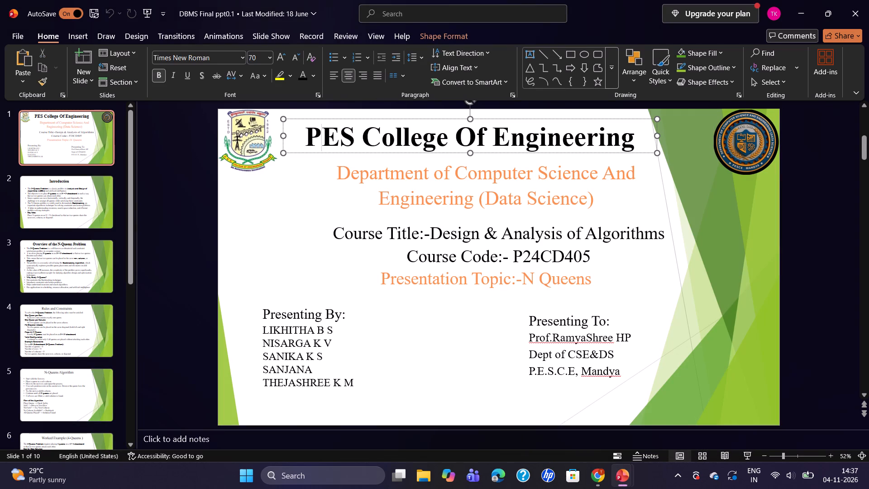
pyautogui.click(322, 119)
pyautogui.rightClick(322, 119)
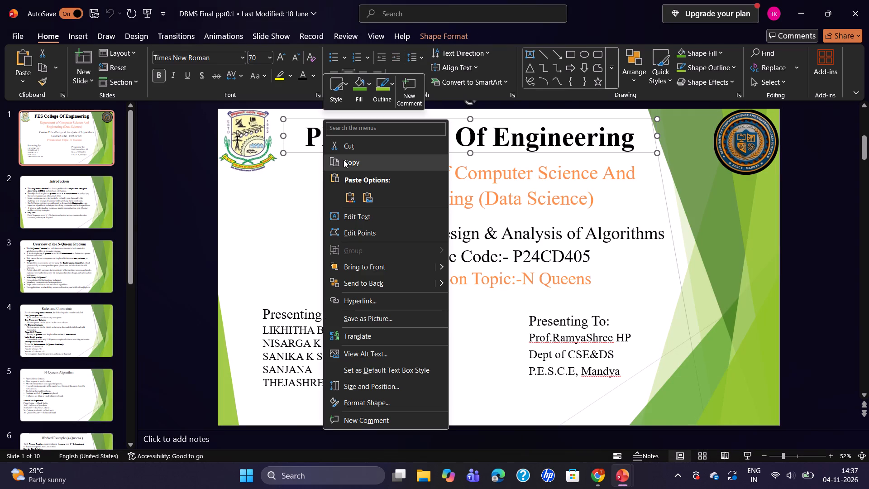
pyautogui.click(344, 164)
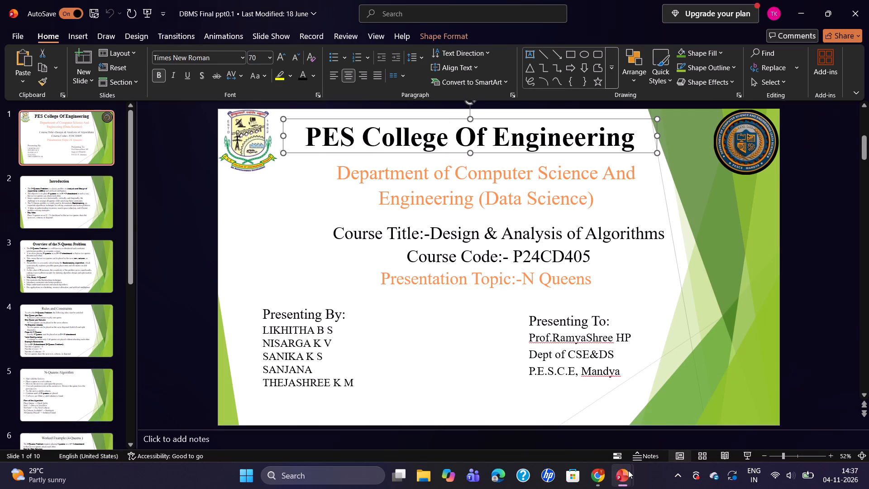
# Paste the heading onto slide 1 of the grid search presentation using the destination theme and move it to the slide's top edge.
pyautogui.click(574, 426)
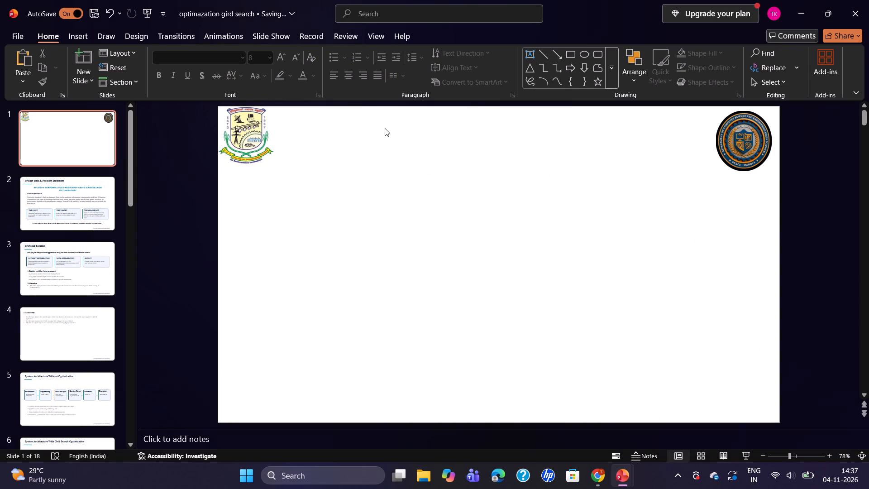
pyautogui.rightClick(385, 128)
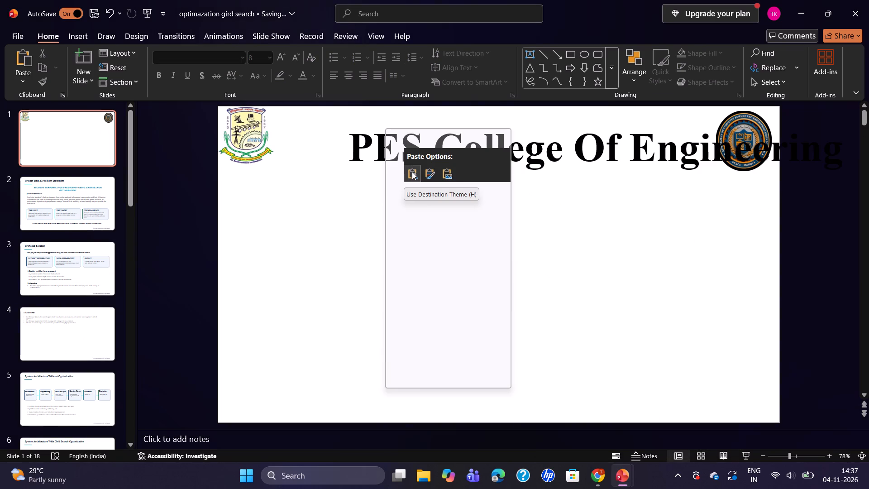
pyautogui.click(412, 172)
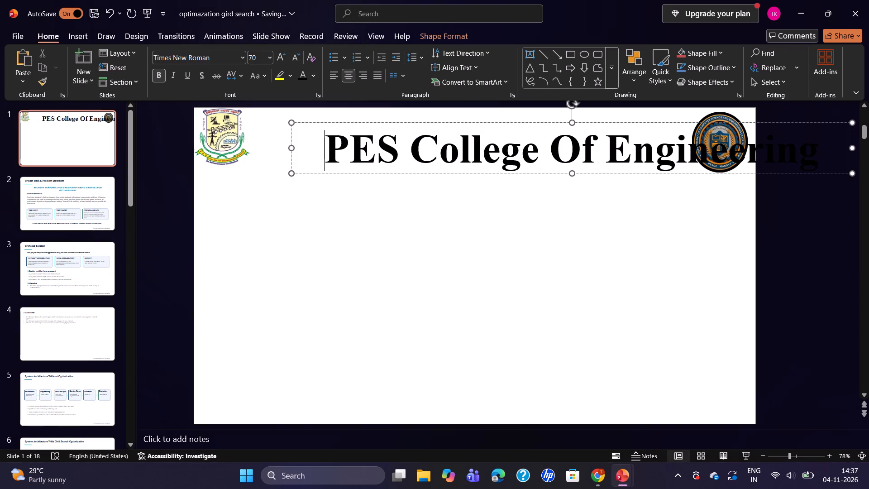
pyautogui.click(414, 120)
pyautogui.moveTo(414, 120); pyautogui.dragTo(369, 114)
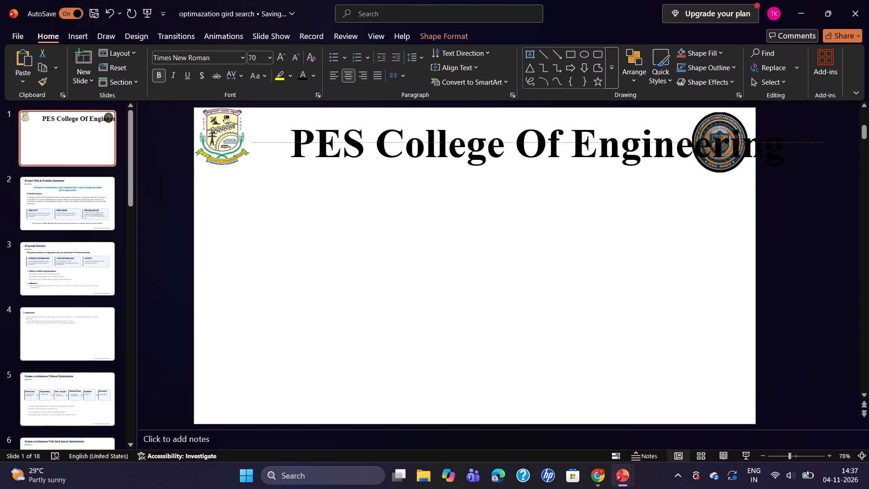
pyautogui.moveTo(369, 114); pyautogui.dragTo(337, 107)
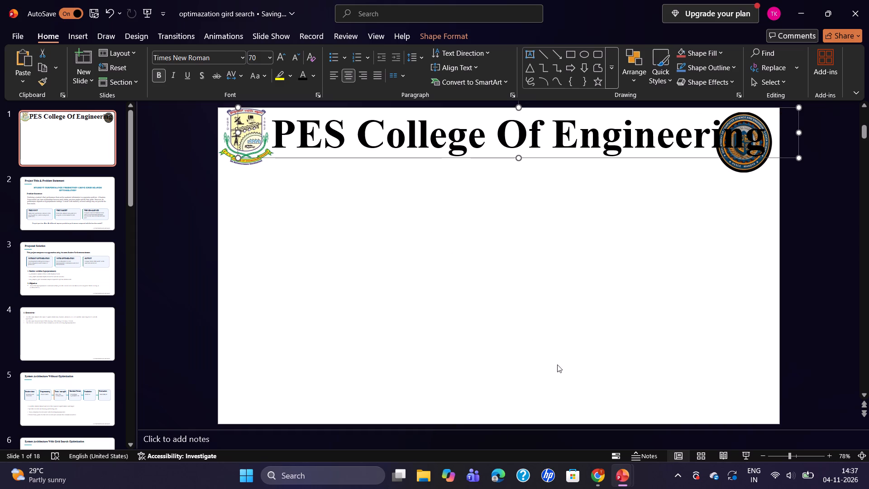
# Check the heading in DBMS Final ppt0.1, and resize the text box on slide 1 to span the space between the two logos.
pyautogui.click(671, 433)
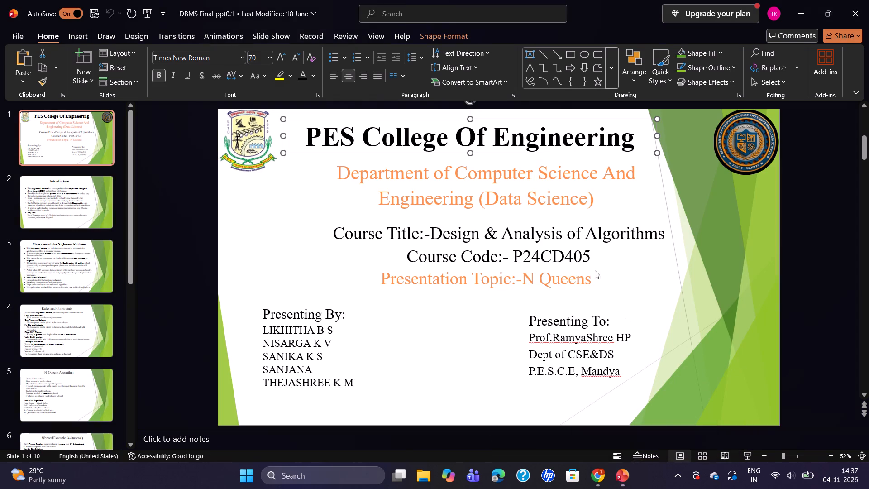
pyautogui.click(416, 125)
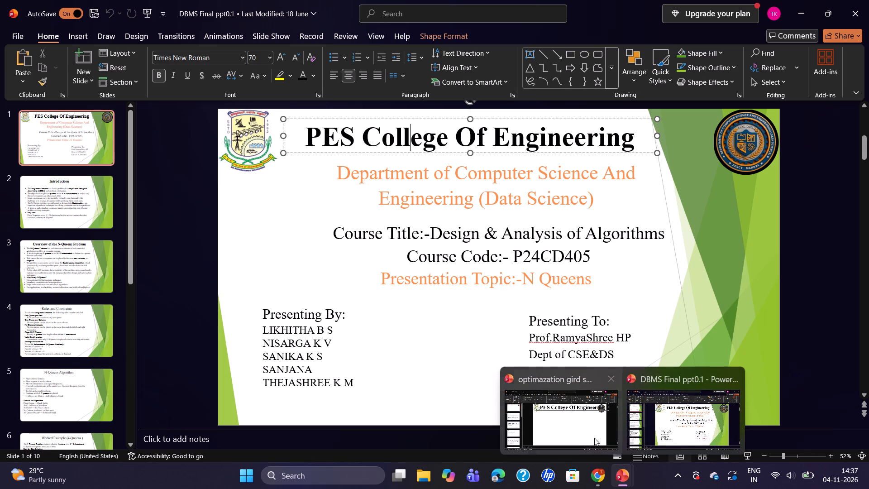
pyautogui.click(581, 427)
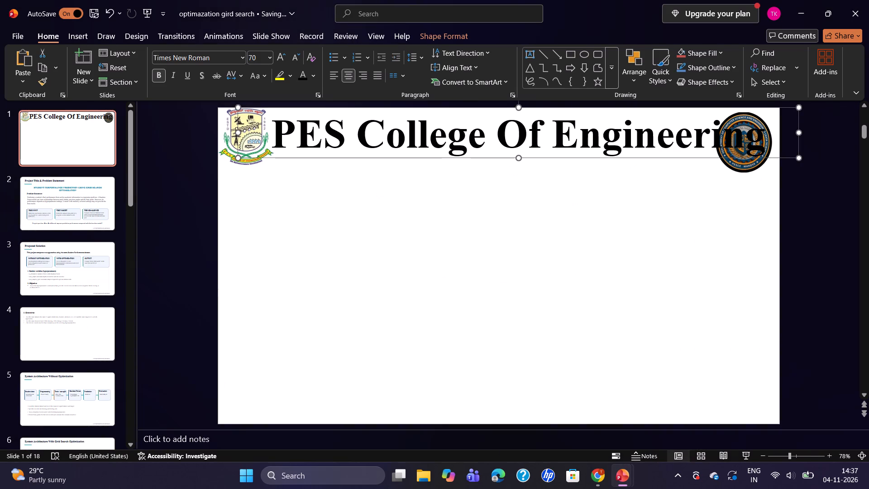
pyautogui.moveTo(239, 108); pyautogui.dragTo(330, 127)
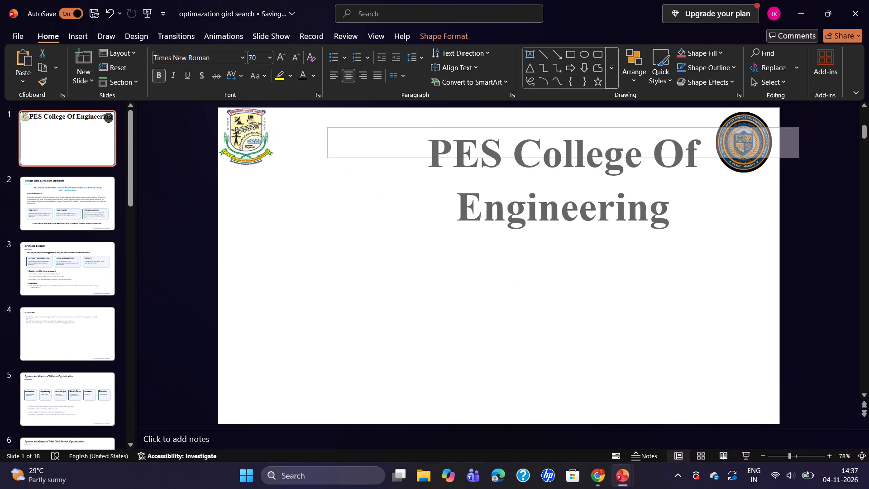
pyautogui.moveTo(330, 127); pyautogui.dragTo(349, 127)
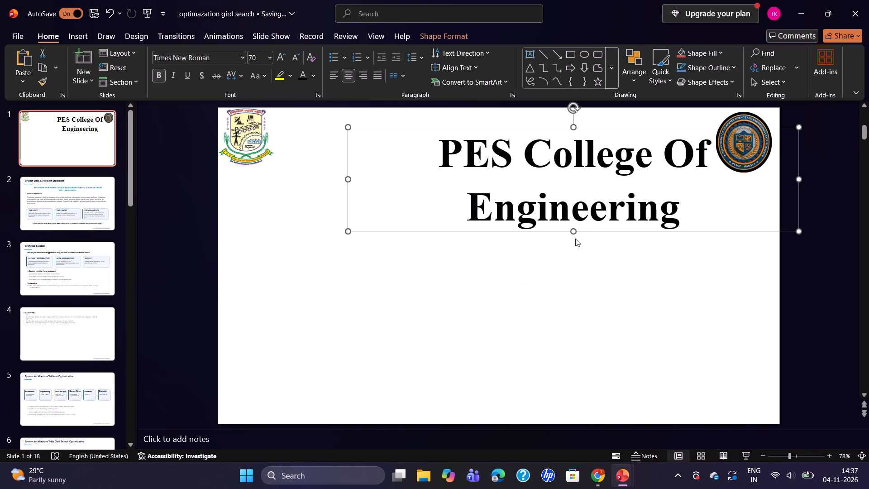
pyautogui.moveTo(572, 230); pyautogui.dragTo(566, 201)
pyautogui.moveTo(799, 230); pyautogui.dragTo(716, 215)
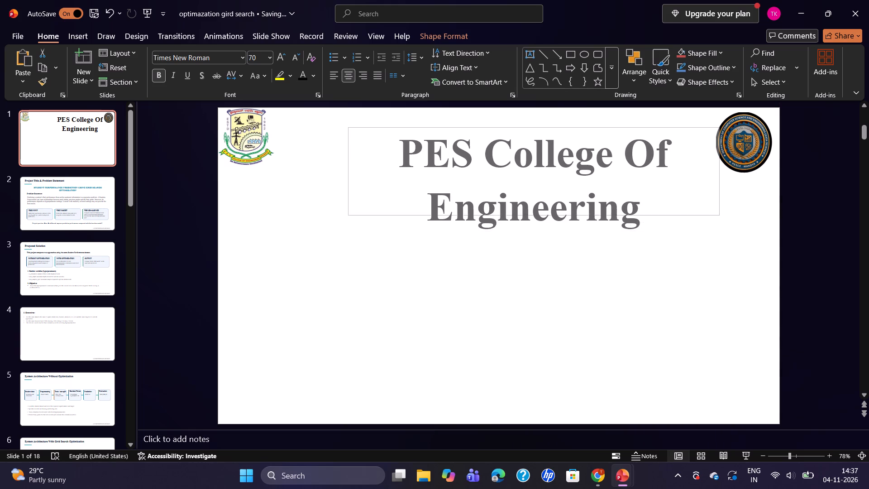
pyautogui.moveTo(716, 215); pyautogui.dragTo(684, 201)
pyautogui.moveTo(685, 178); pyautogui.dragTo(702, 178)
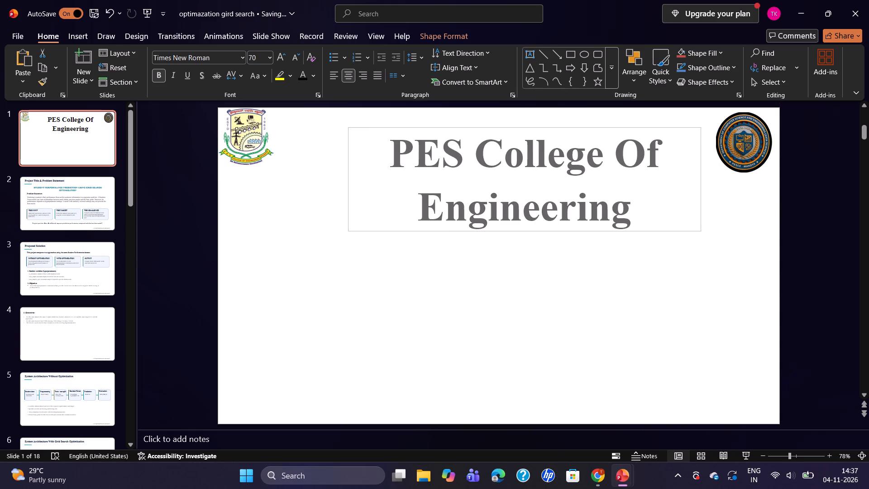
pyautogui.moveTo(702, 178); pyautogui.dragTo(710, 176)
pyautogui.moveTo(350, 178); pyautogui.dragTo(265, 165)
pyautogui.moveTo(487, 232); pyautogui.dragTo(488, 207)
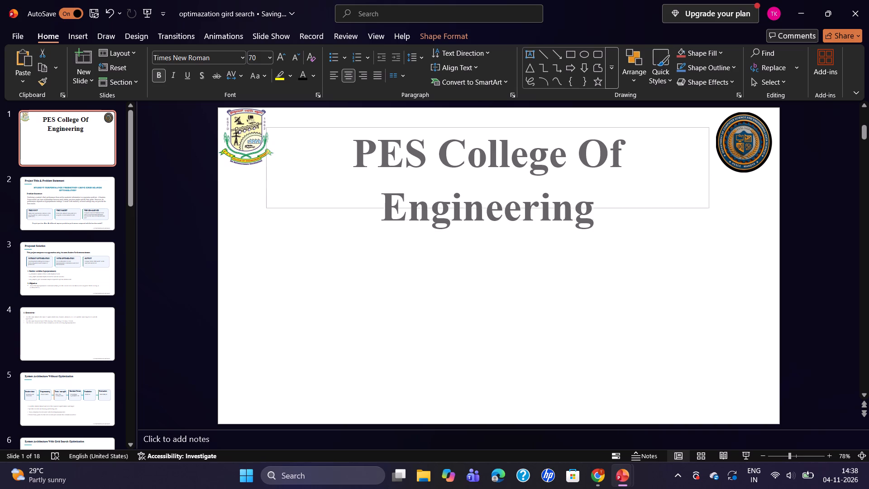
pyautogui.moveTo(488, 207); pyautogui.dragTo(489, 176)
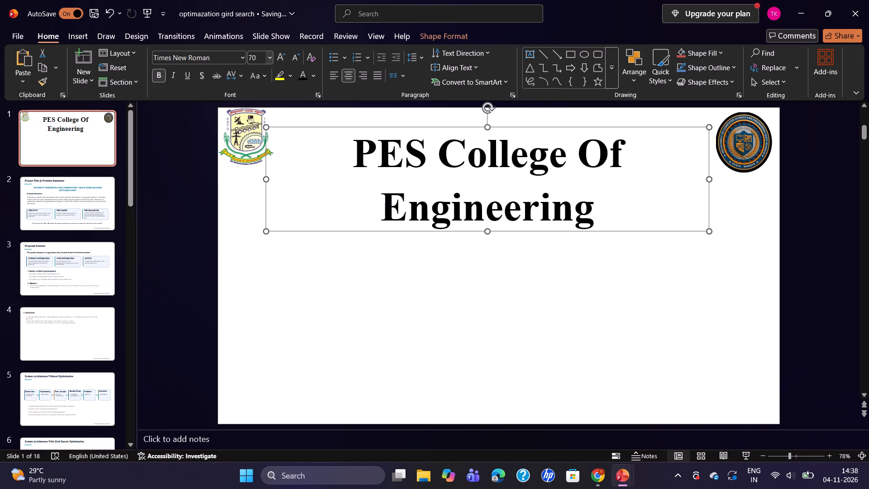
# Try font size 65 on the whole "PES College Of Engineering" heading, and settle on size 50.
pyautogui.click(353, 153)
pyautogui.moveTo(353, 153); pyautogui.dragTo(612, 205)
pyautogui.click(259, 53)
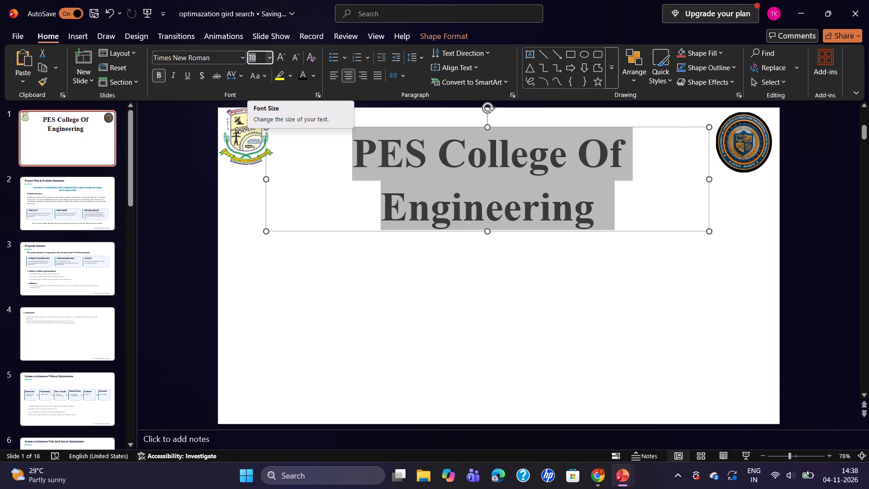
pyautogui.write('65')
pyautogui.press('Return')
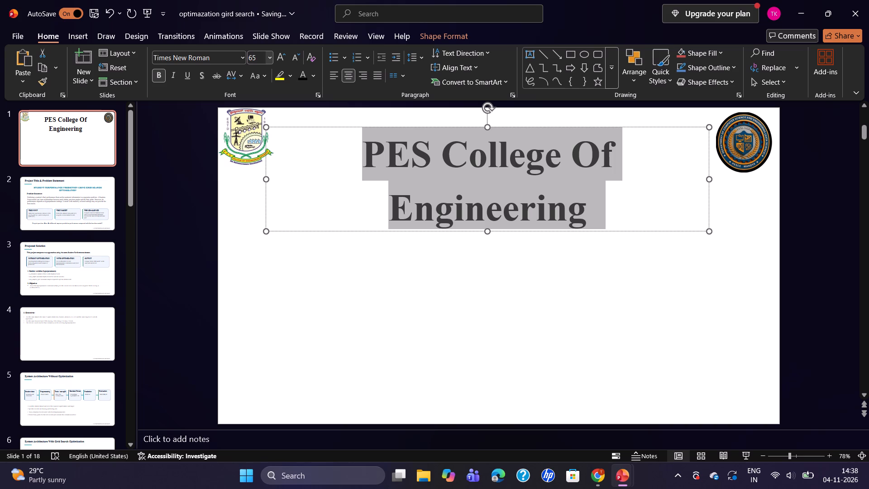
pyautogui.click(259, 53)
pyautogui.press('5')
pyautogui.press('0')
pyautogui.press('Return')
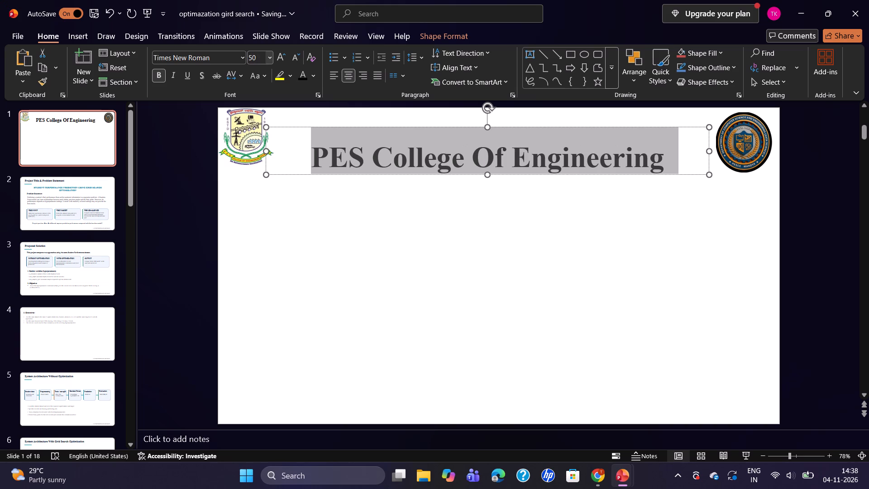
pyautogui.click(649, 303)
# Move the "PES College Of Engineering" heading up to the top edge of slide 1, between the two logos.
pyautogui.click(507, 159)
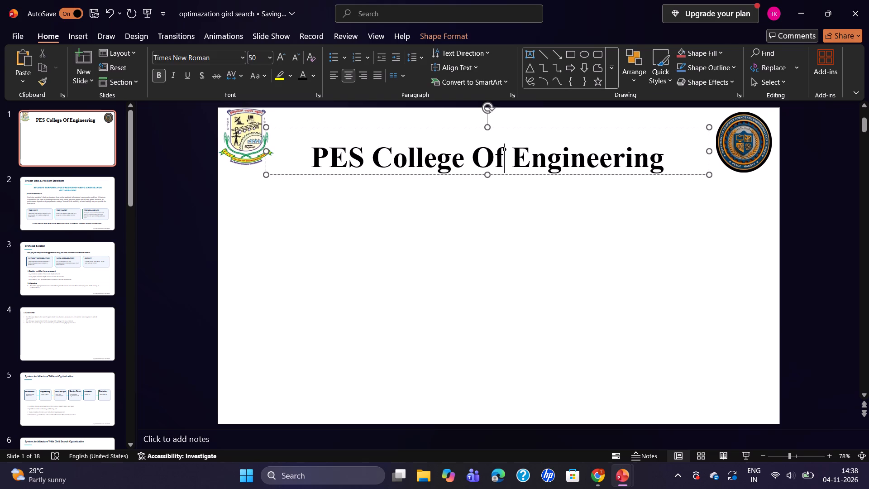
pyautogui.click(451, 128)
pyautogui.moveTo(451, 128); pyautogui.dragTo(448, 119)
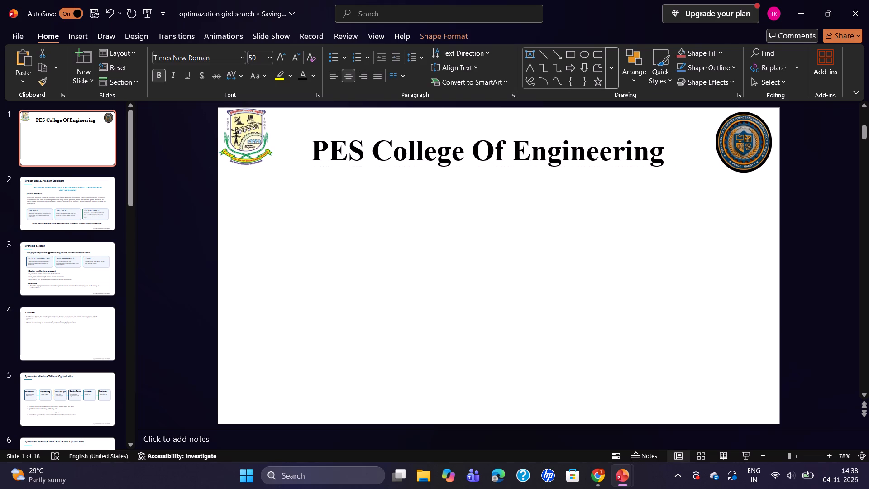
pyautogui.moveTo(448, 119); pyautogui.dragTo(451, 103)
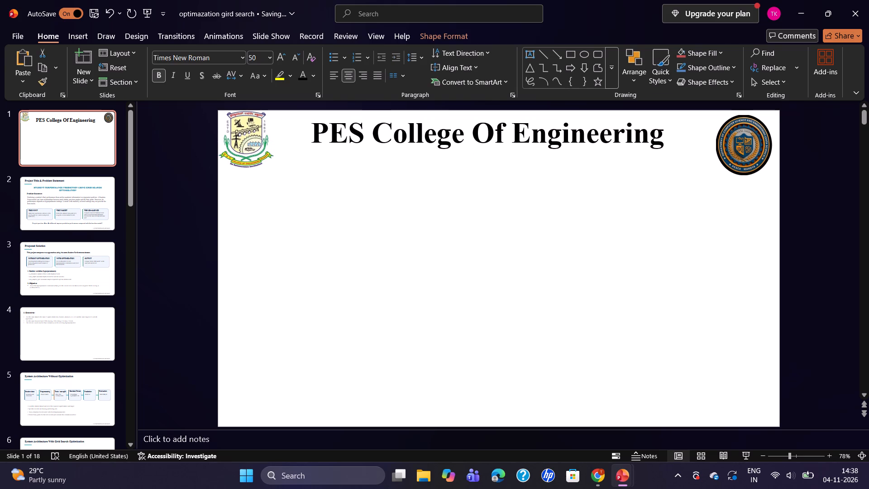
pyautogui.moveTo(451, 103); pyautogui.dragTo(452, 105)
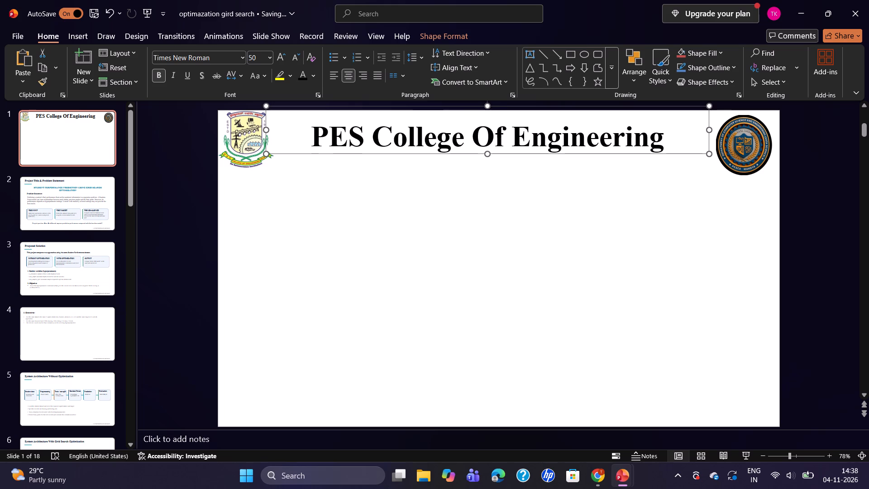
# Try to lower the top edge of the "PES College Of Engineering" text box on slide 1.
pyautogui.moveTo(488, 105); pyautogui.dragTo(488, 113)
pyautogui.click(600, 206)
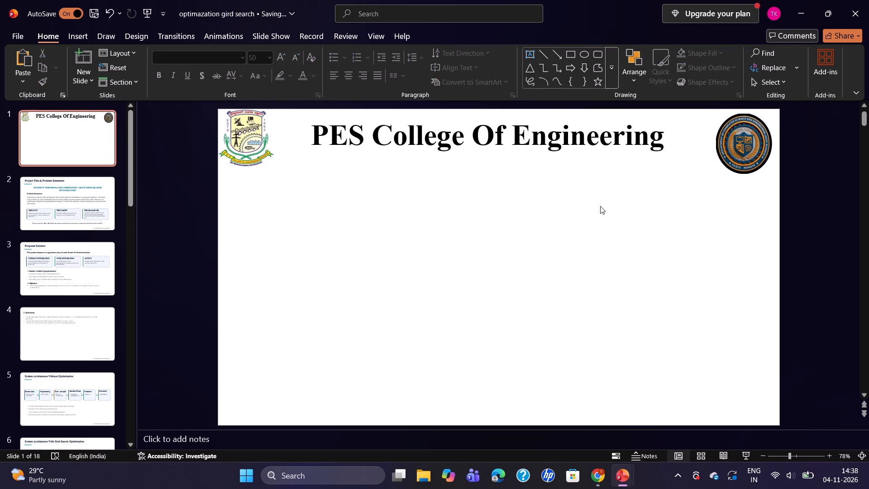
# Enlarge both logos on slide 1 slightly, widening the round department logo and scaling up the college crest.
pyautogui.click(743, 140)
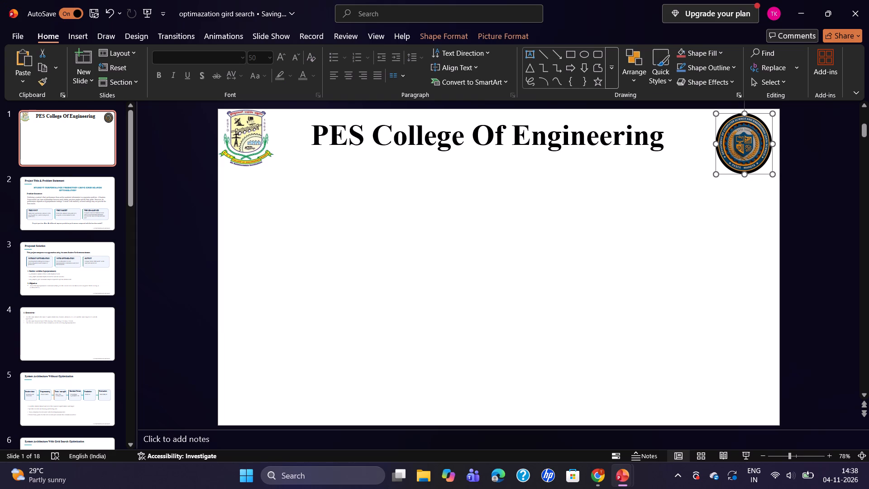
pyautogui.click(715, 143)
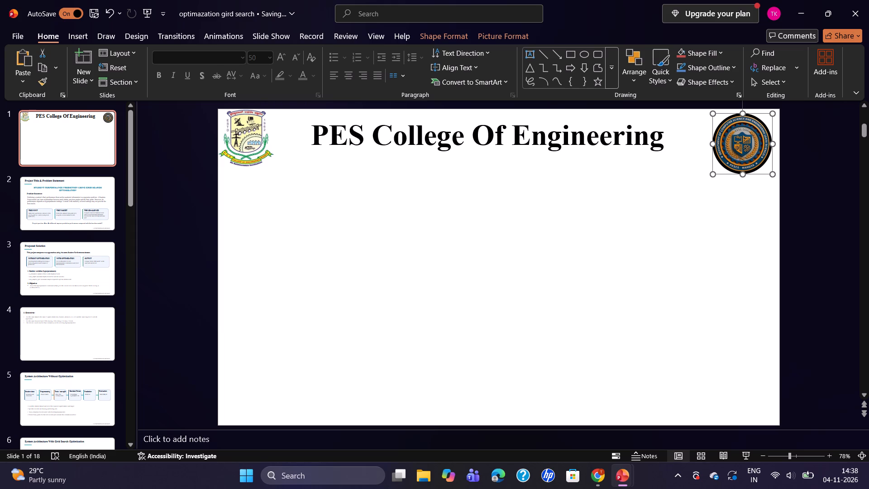
pyautogui.click(248, 134)
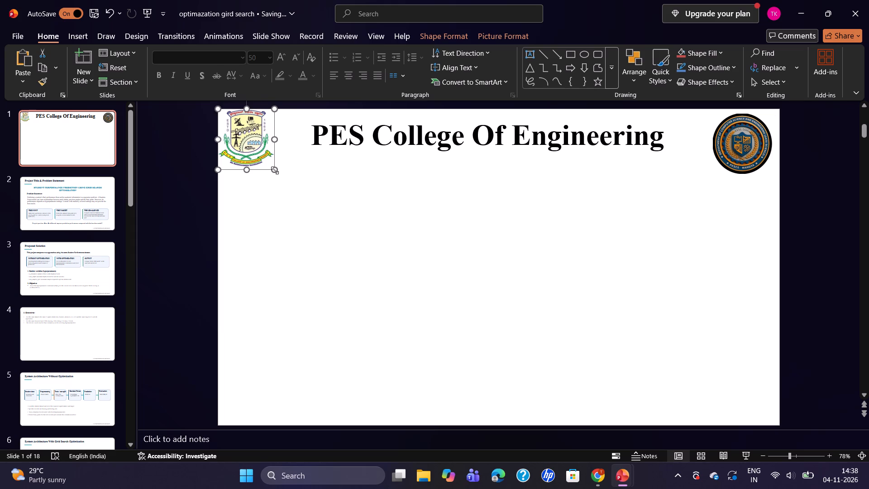
pyautogui.click(274, 170)
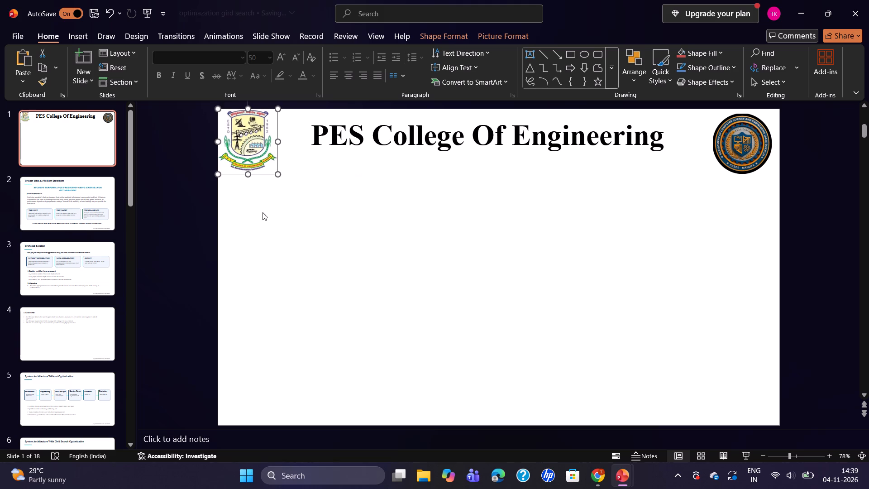
pyautogui.click(402, 258)
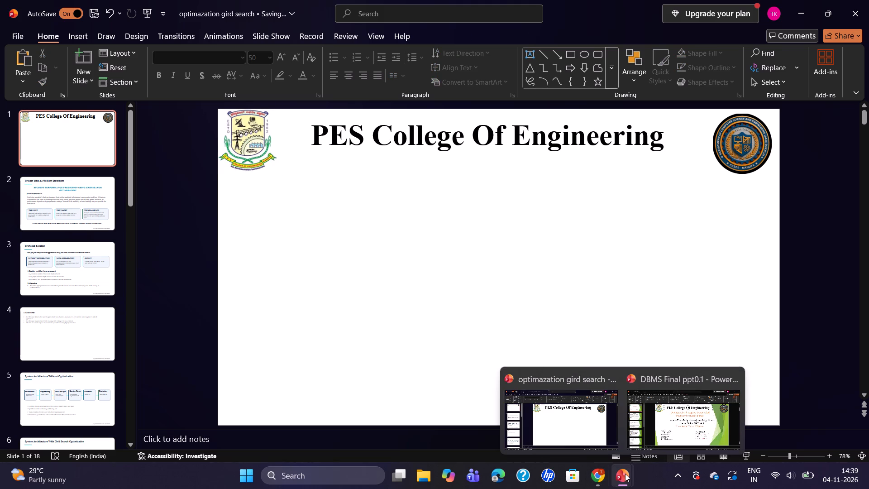
# Copy the "Department of Computer Science And Engineering (Data Science)" text box from DBMS Final ppt0.1 and paste it onto slide 1 of the grid search presentation.
pyautogui.click(710, 426)
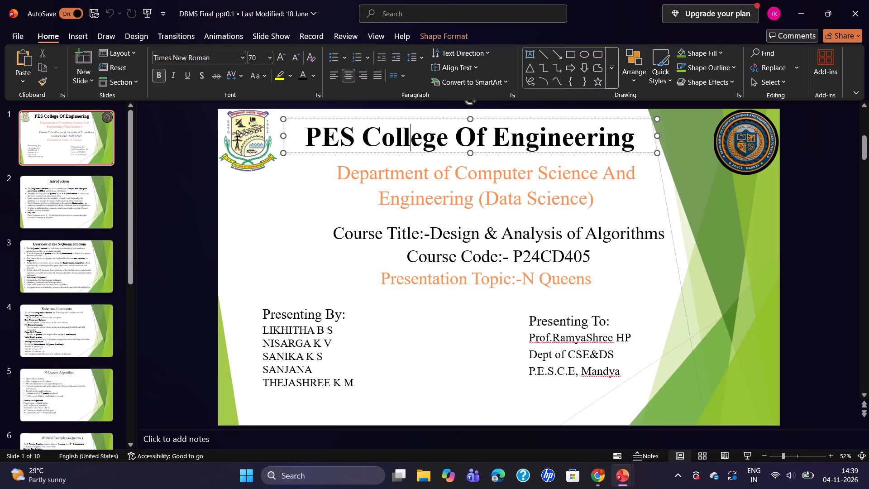
pyautogui.click(490, 197)
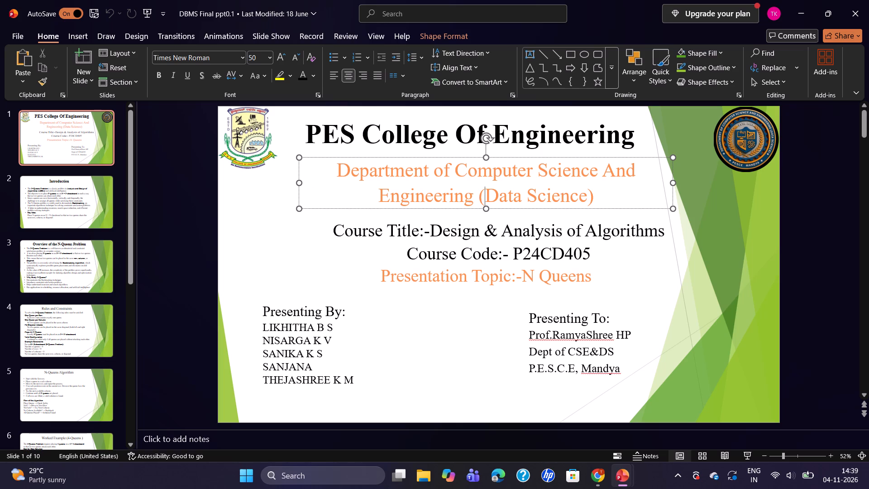
pyautogui.click(337, 164)
pyautogui.click(344, 158)
pyautogui.rightClick(344, 158)
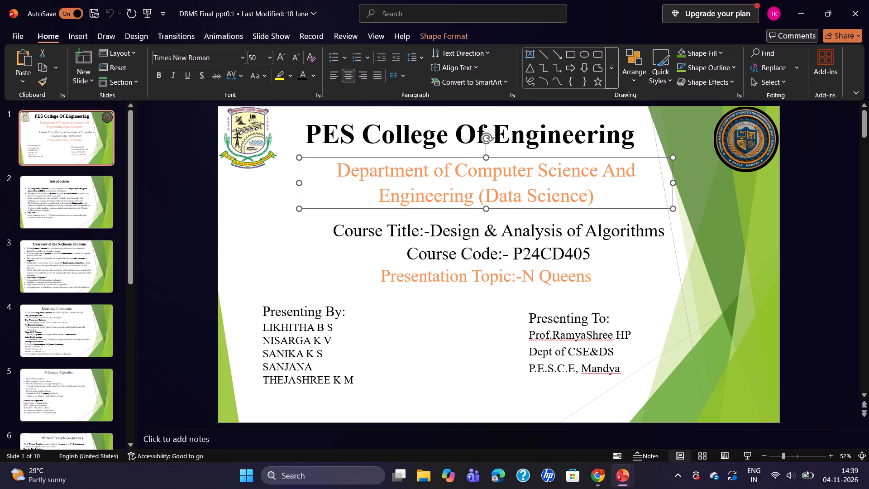
pyautogui.click(355, 187)
pyautogui.click(566, 422)
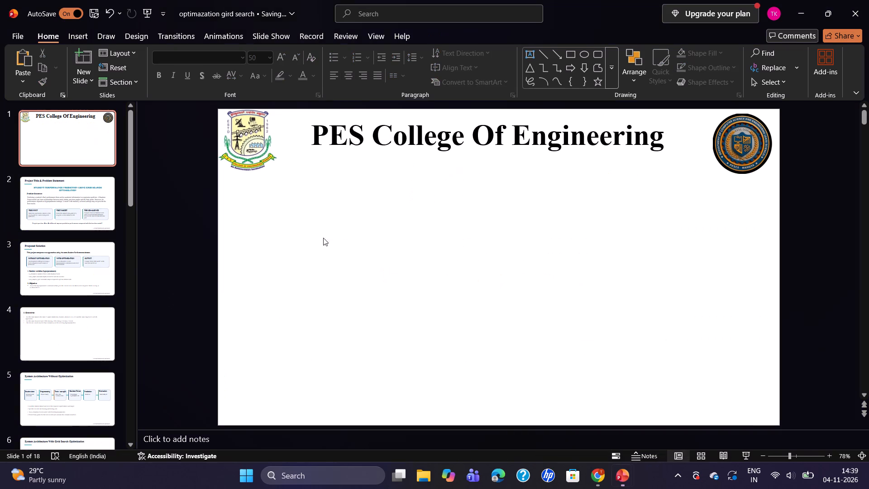
pyautogui.rightClick(339, 183)
pyautogui.click(361, 223)
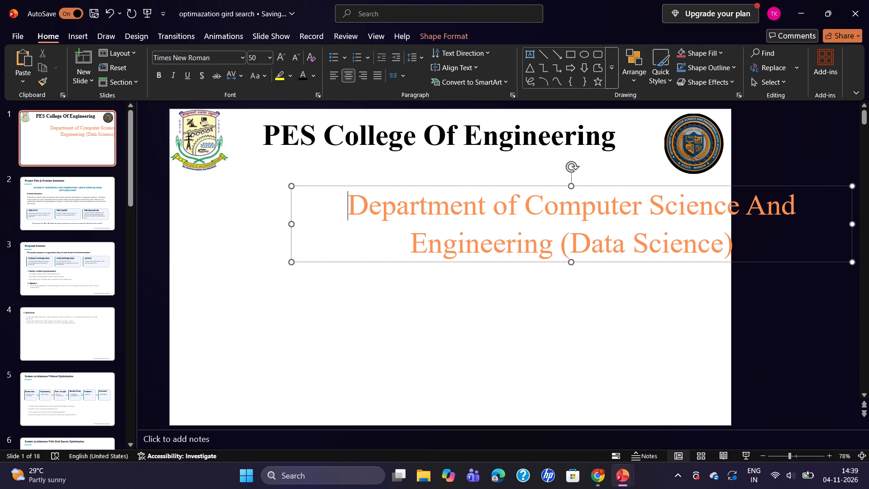
# Narrow the department text box on slide 1 and position it directly beneath the "PES College Of Engineering" heading, between the logos.
pyautogui.moveTo(290, 185); pyautogui.dragTo(422, 194)
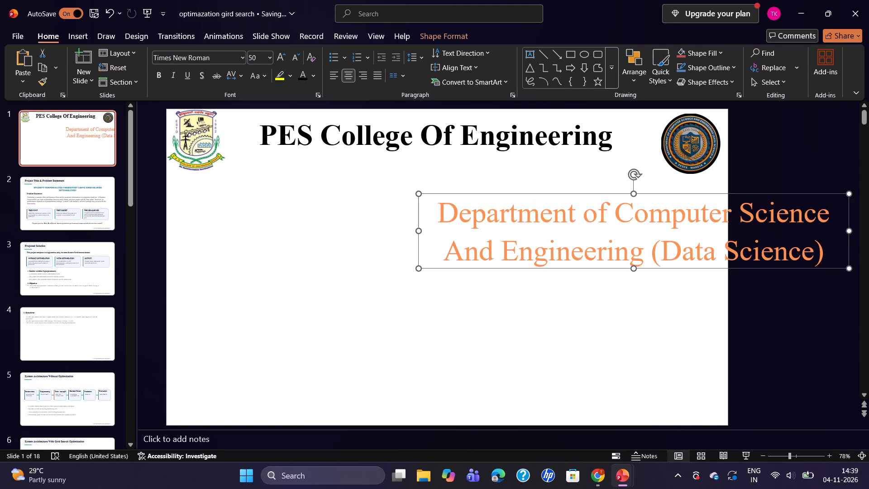
pyautogui.moveTo(472, 192); pyautogui.dragTo(301, 155)
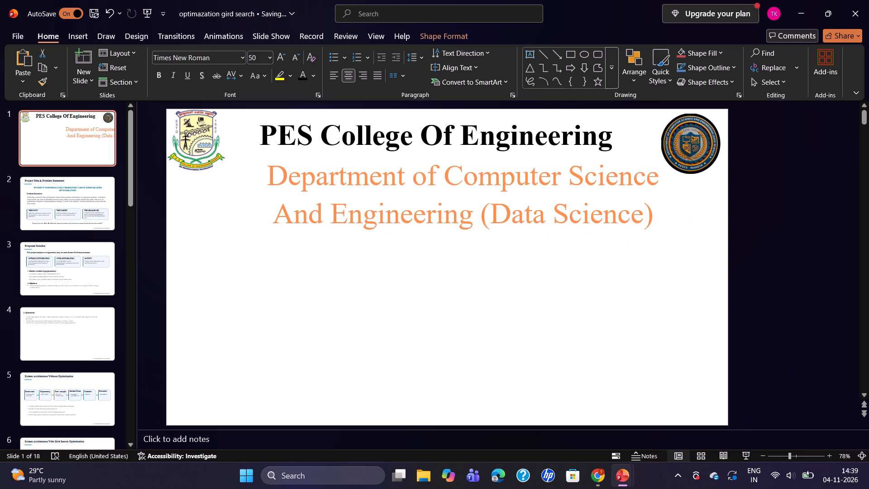
pyautogui.moveTo(301, 155); pyautogui.dragTo(291, 149)
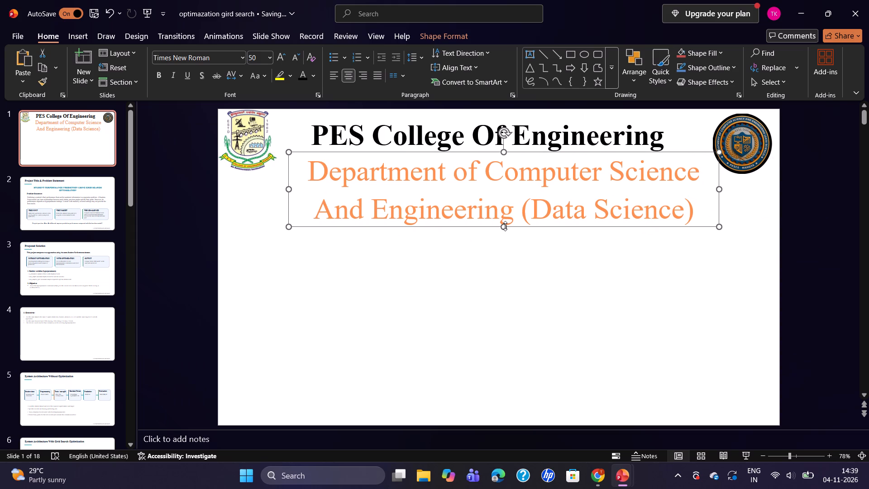
pyautogui.moveTo(505, 226); pyautogui.dragTo(494, 198)
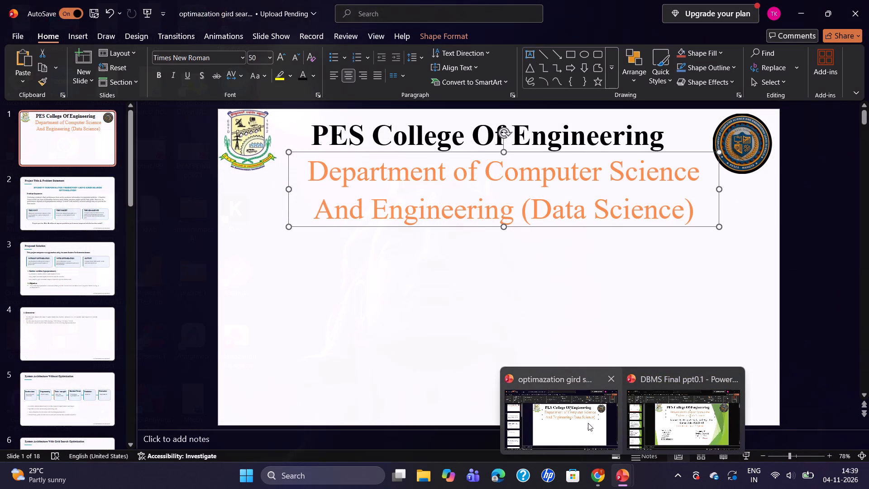
# Switch back to the title slide of the DBMS Final ppt0.1 presentation.
pyautogui.click(588, 423)
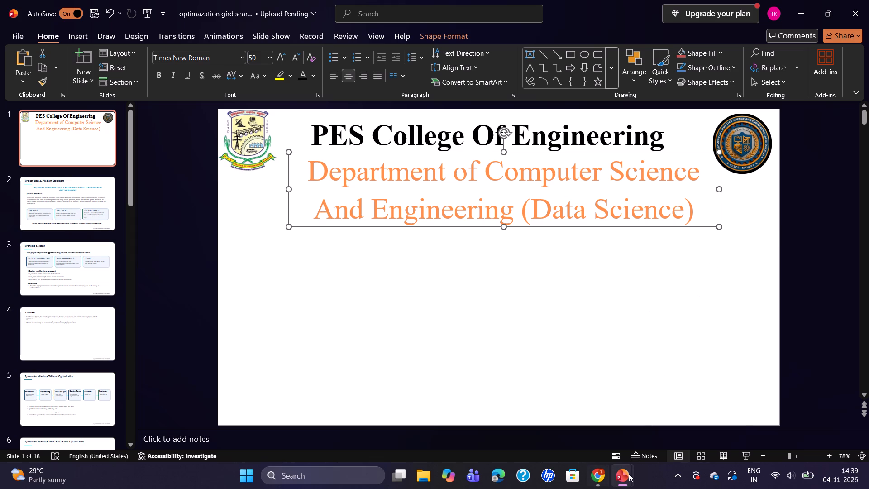
pyautogui.click(681, 438)
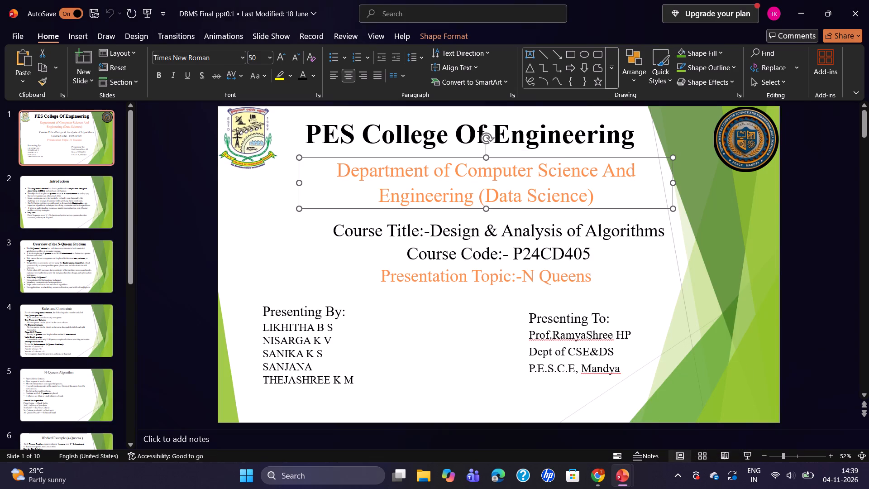
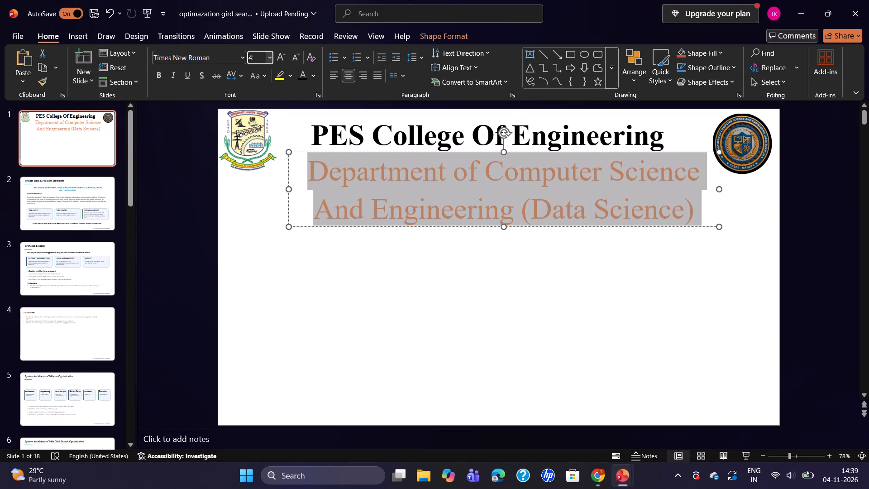
# Set the font size of the department text on slide 1 to 45.
pyautogui.press('Return')
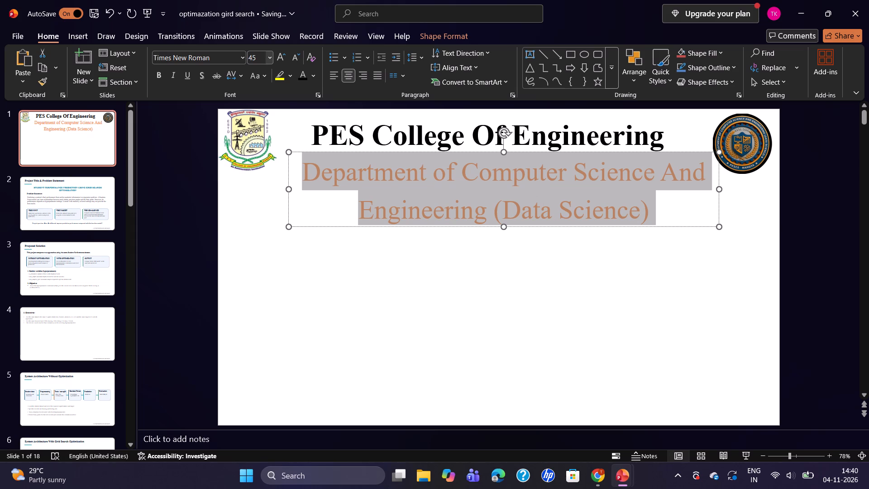
pyautogui.click(499, 276)
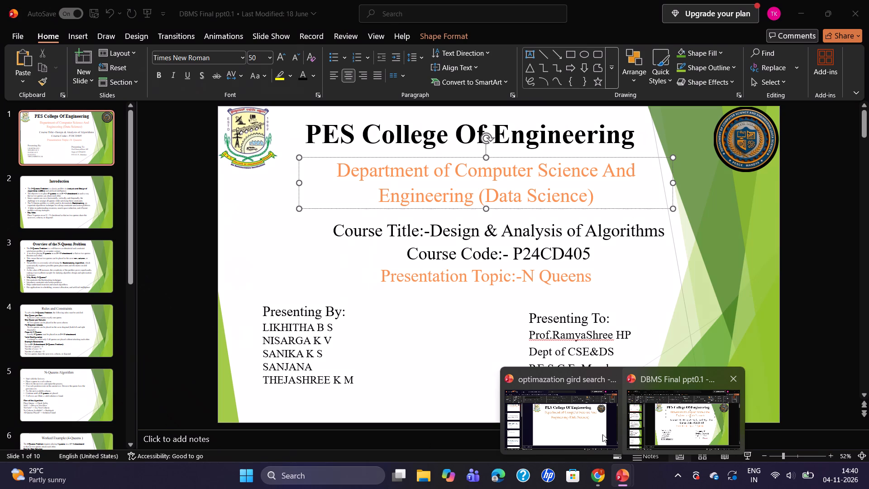
# Narrow the department text box from both sides on slide 1 of the grid search presentation so its second line starts with "And".
pyautogui.click(573, 430)
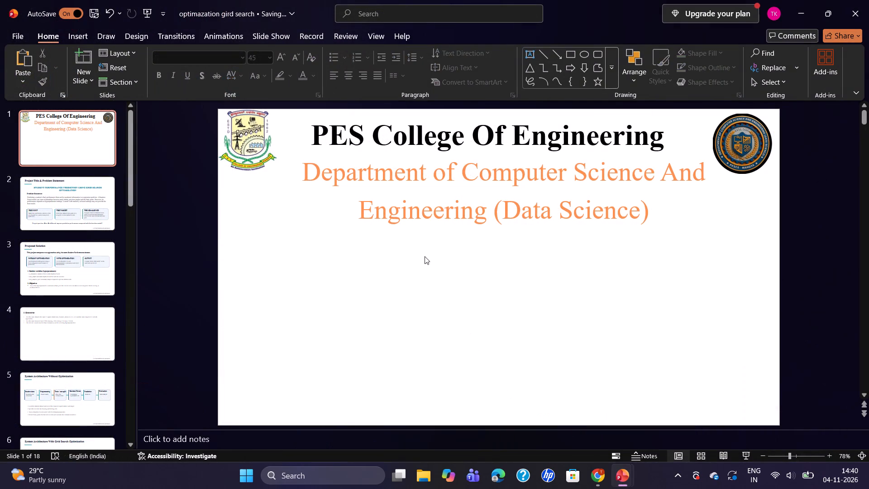
pyautogui.click(425, 256)
pyautogui.click(432, 197)
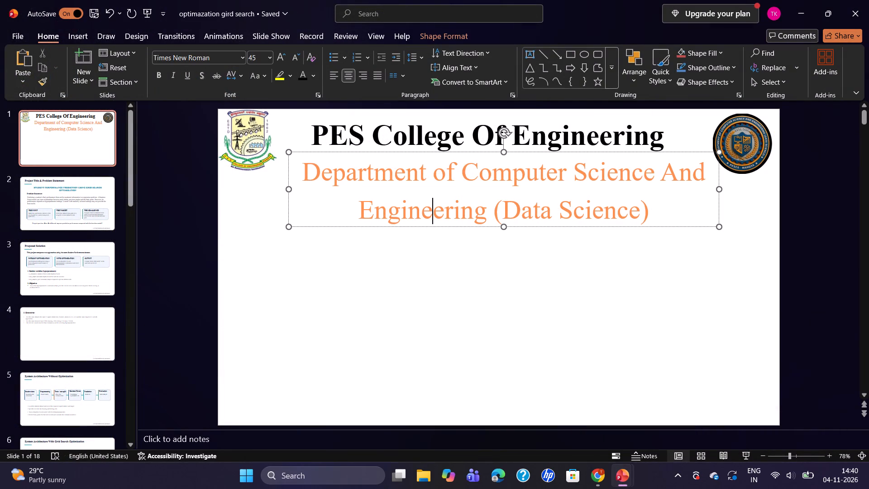
pyautogui.click(504, 151)
pyautogui.moveTo(504, 151); pyautogui.dragTo(506, 161)
pyautogui.moveTo(503, 227); pyautogui.dragTo(503, 223)
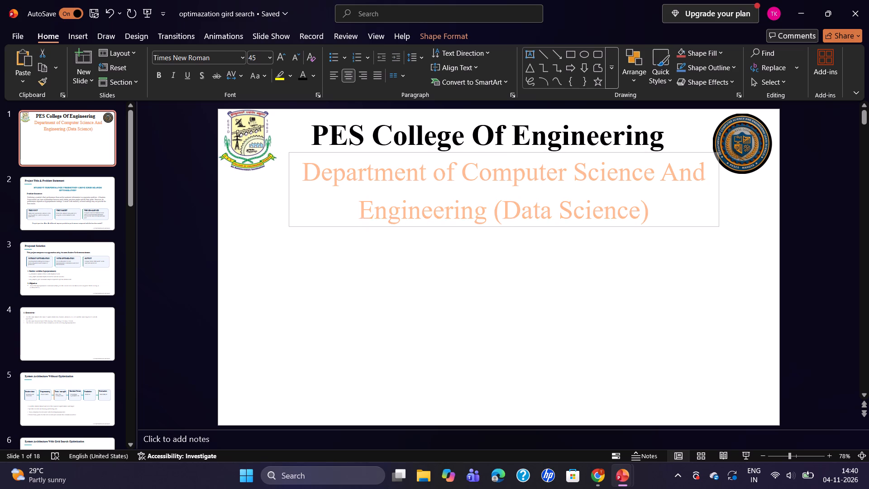
pyautogui.moveTo(503, 223); pyautogui.dragTo(500, 212)
pyautogui.moveTo(288, 230); pyautogui.dragTo(303, 215)
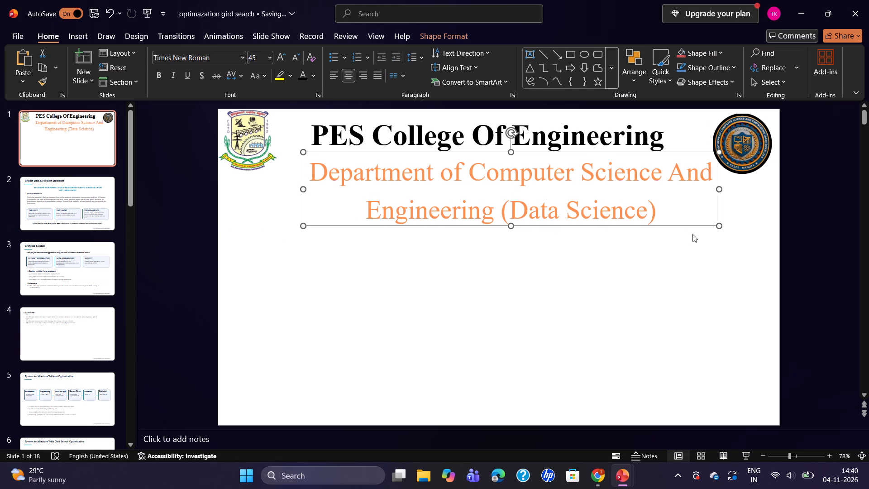
pyautogui.moveTo(720, 225); pyautogui.dragTo(685, 222)
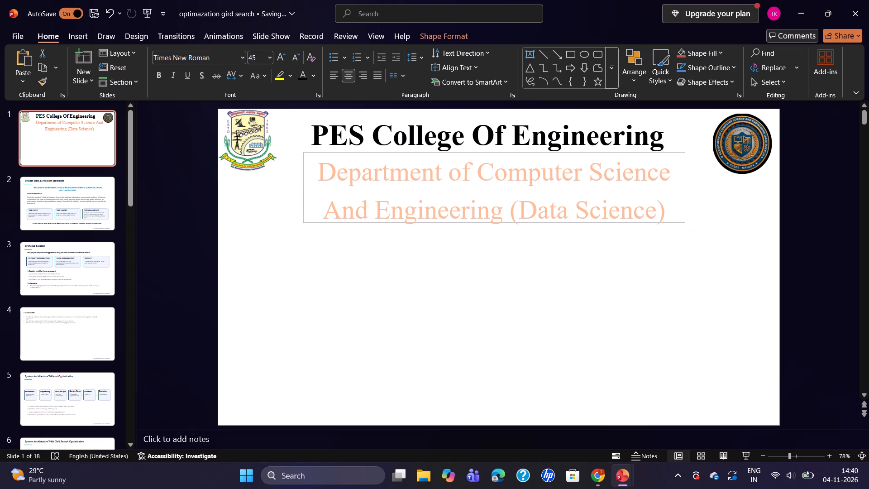
pyautogui.moveTo(685, 222); pyautogui.dragTo(685, 222)
pyautogui.click(711, 235)
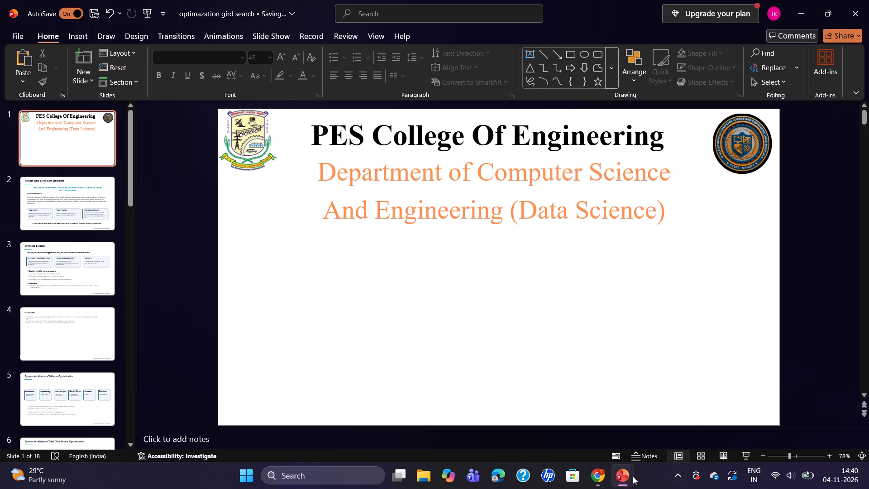
# Copy the Course Title and Course Code text box from DBMS Final ppt0.1 onto slide 1 of the grid search presentation, using the destination theme.
pyautogui.click(671, 410)
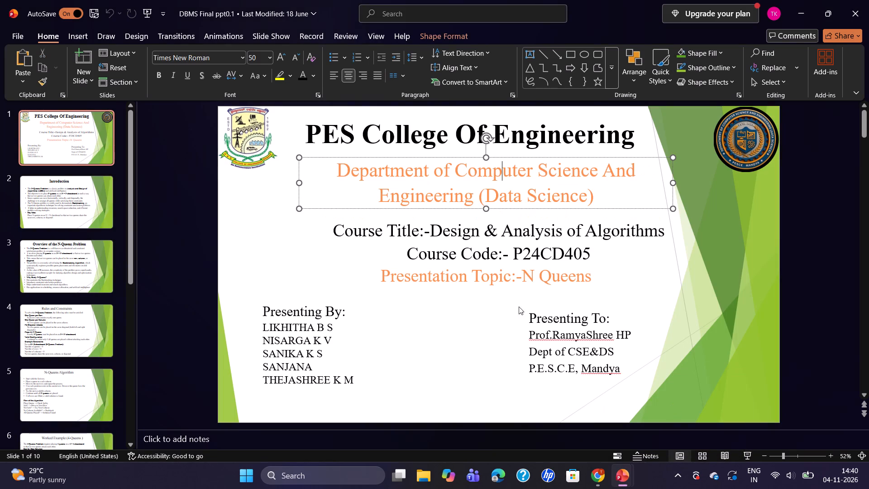
pyautogui.click(401, 249)
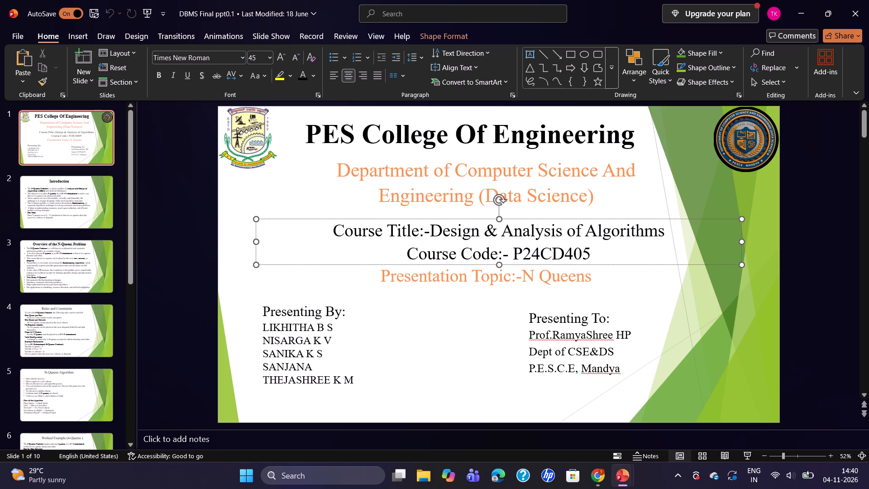
pyautogui.click(376, 219)
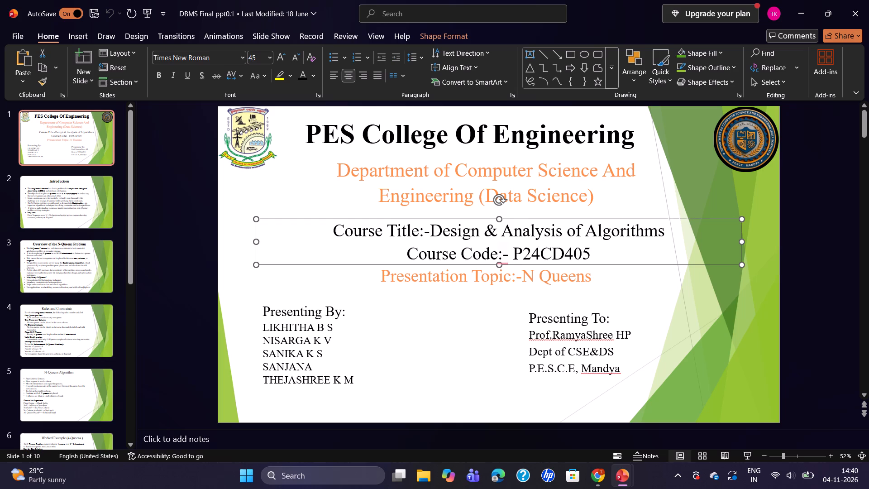
pyautogui.rightClick(376, 219)
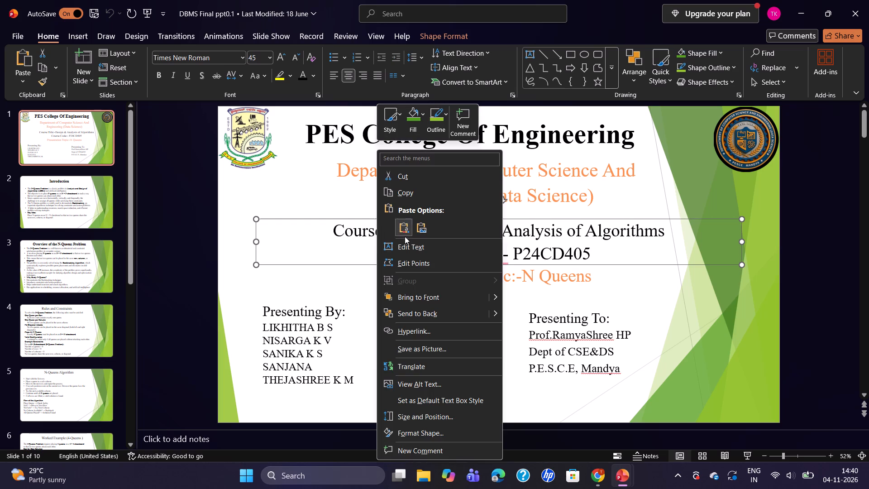
pyautogui.click(404, 196)
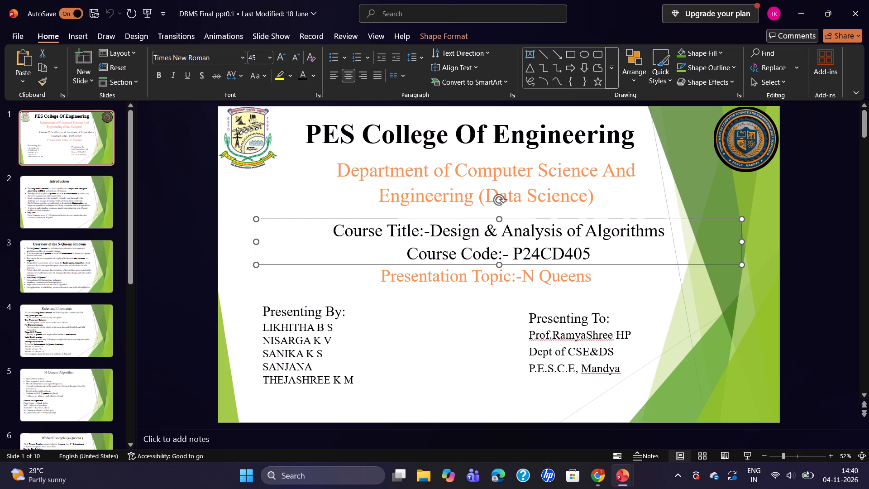
pyautogui.click(588, 429)
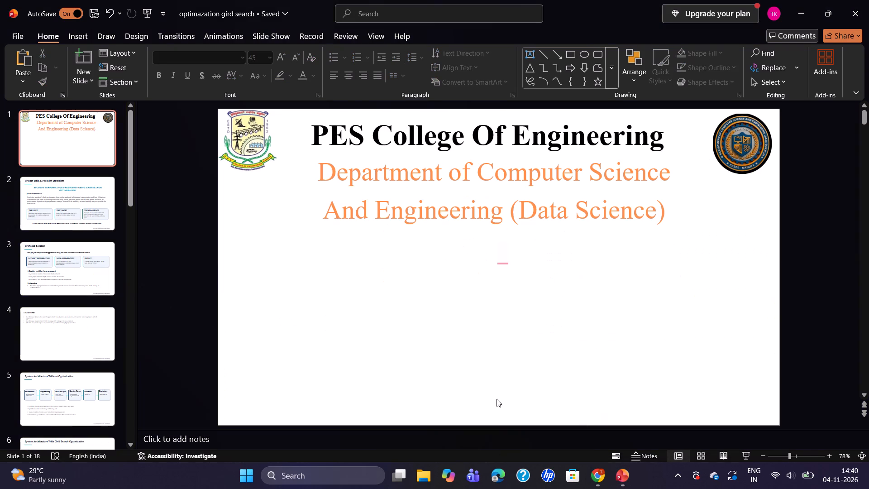
pyautogui.rightClick(357, 263)
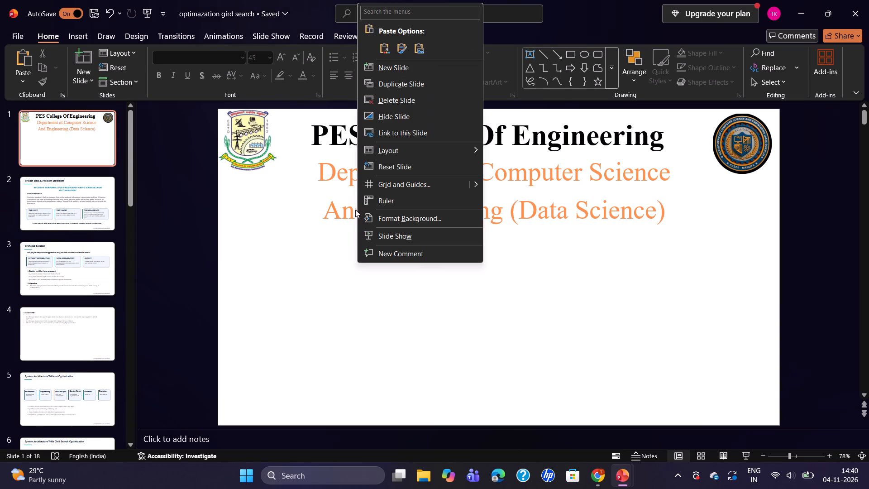
pyautogui.click(387, 48)
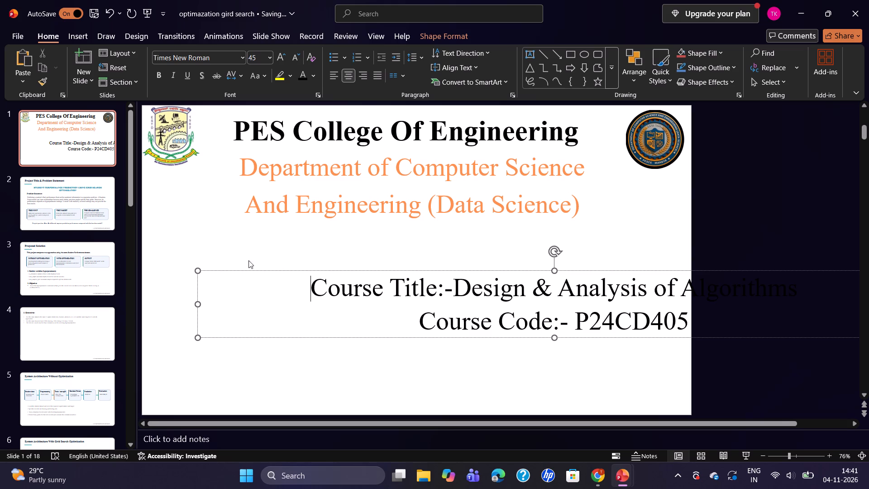
# Narrow the pasted course text box and position it directly beneath the department text on slide 1.
pyautogui.moveTo(197, 270); pyautogui.dragTo(216, 277)
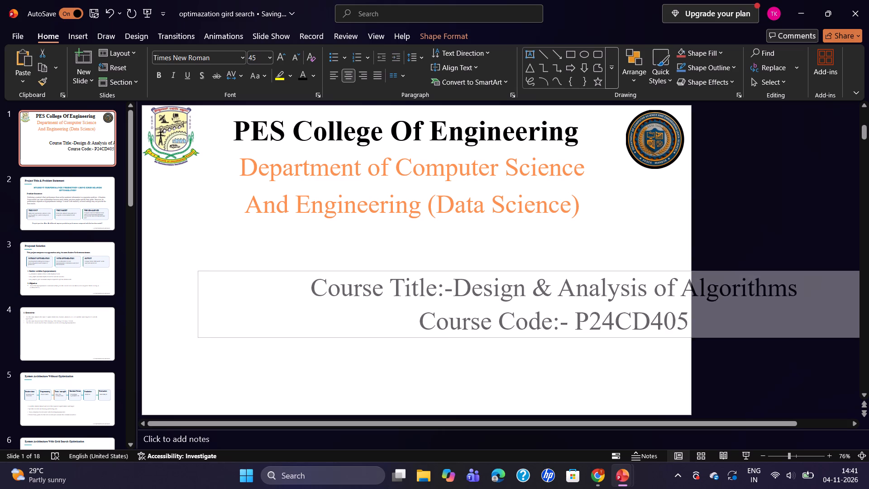
pyautogui.moveTo(216, 277); pyautogui.dragTo(286, 290)
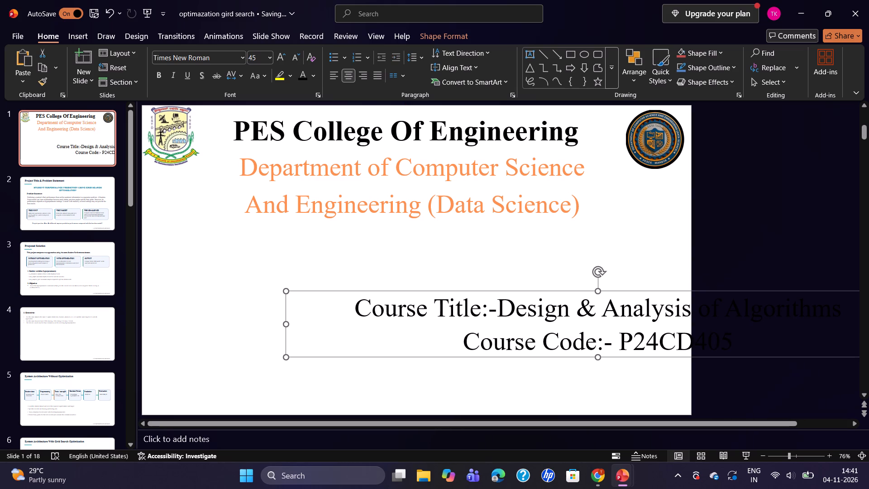
pyautogui.moveTo(444, 290); pyautogui.dragTo(268, 230)
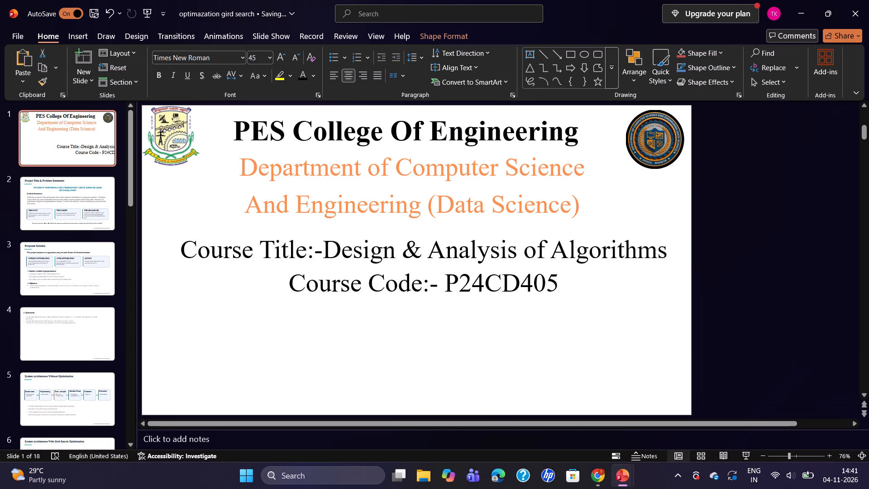
pyautogui.moveTo(268, 230); pyautogui.dragTo(254, 223)
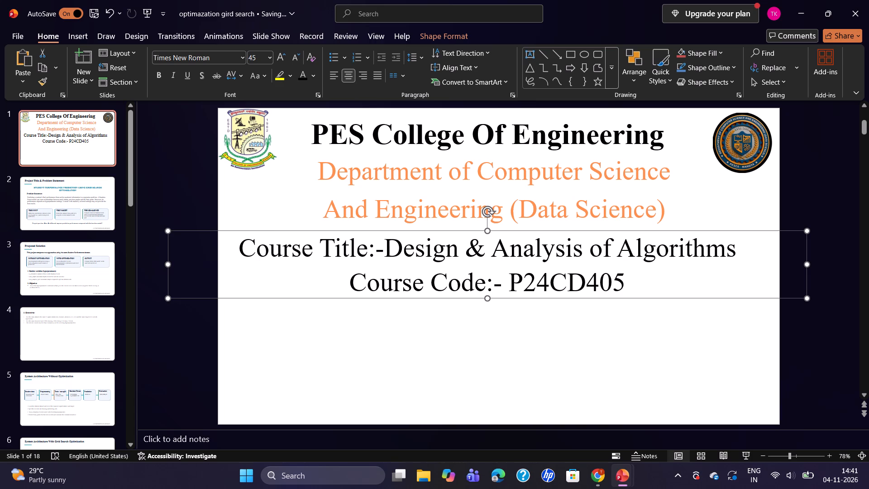
# Correct the punctuation in the course text box to "Course Title: Design & Analysis of Algorithms" and "Course Code: P24CD405".
pyautogui.click(312, 261)
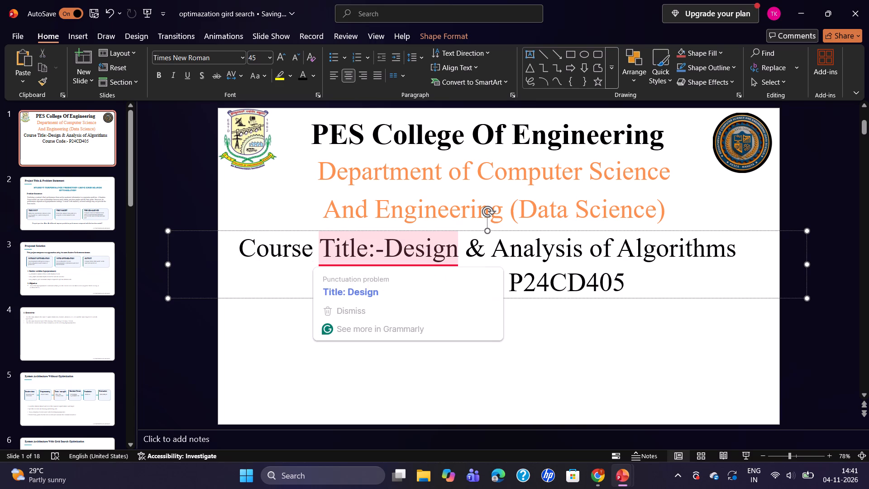
pyautogui.click(373, 287)
pyautogui.hotkey('shift', 'Right')
pyautogui.hotkey('shift', 'Right')
pyautogui.hotkey('shift', 'Right')
pyautogui.hotkey('shift', 'Right')
pyautogui.hotkey('shift', 'Right')
pyautogui.hotkey('shift', 'Right')
pyautogui.hotkey('shift', 'Right')
pyautogui.hotkey('shift', 'Right')
pyautogui.hotkey('shift', 'Right')
pyautogui.hotkey('shift', 'Right')
pyautogui.hotkey('shift', 'Right')
pyautogui.hotkey('shift', 'Right')
pyautogui.hotkey('shift', 'Right')
pyautogui.write('Title: Design')
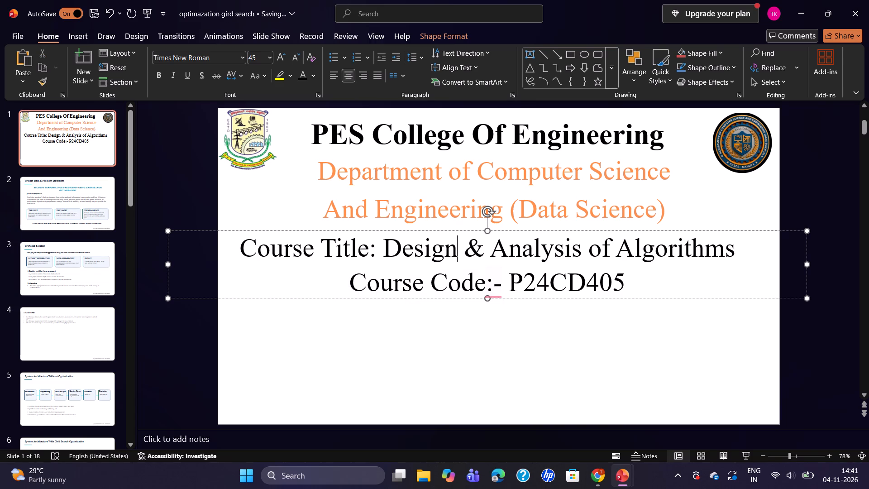
pyautogui.click(494, 317)
pyautogui.hotkey('shift', 'Right')
pyautogui.press('BackSpace')
# Set the font size of the Course Title and Course Code lines to 40.
pyautogui.moveTo(242, 242); pyautogui.dragTo(636, 283)
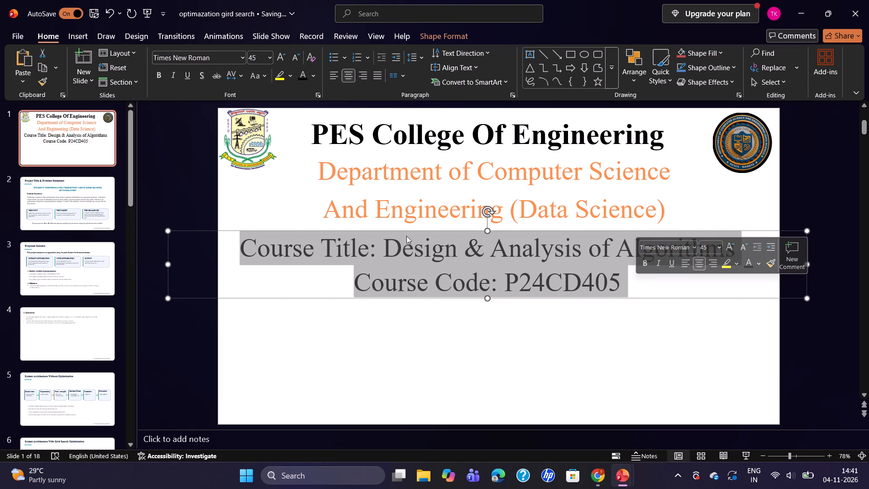
pyautogui.click(259, 56)
pyautogui.write('40')
pyautogui.press('Return')
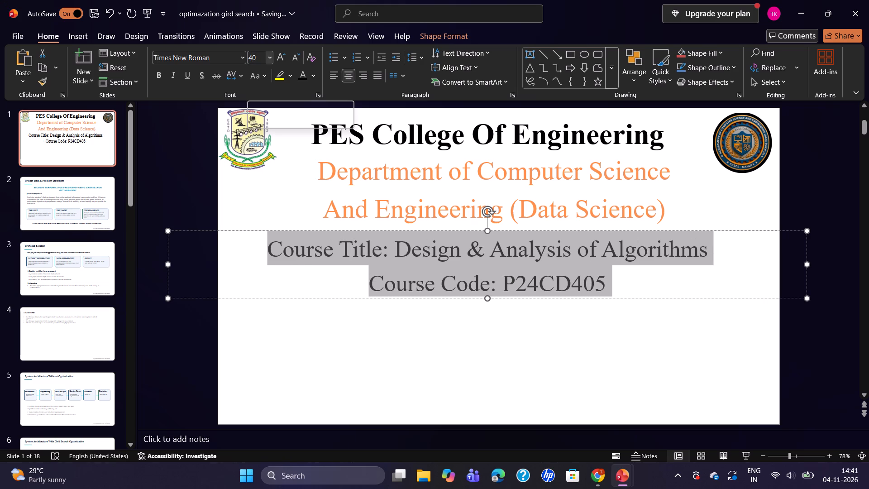
pyautogui.click(565, 350)
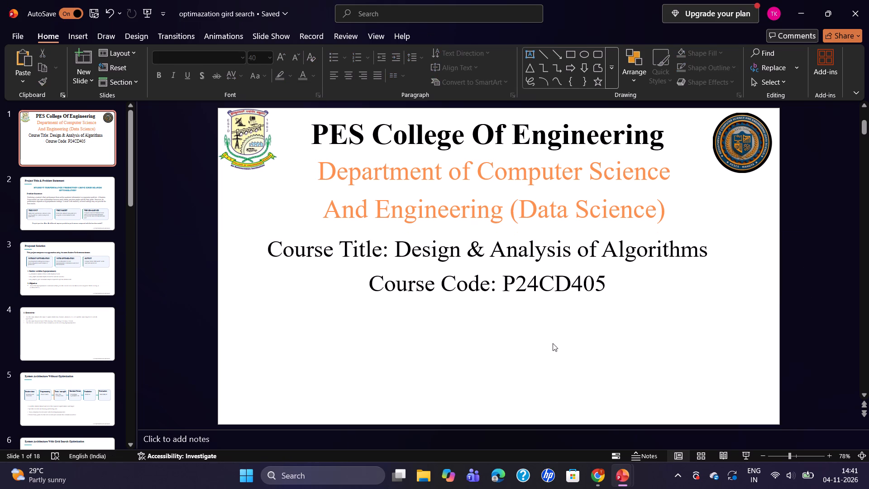
# Move the course text box up slightly, closer to the department text on slide 1.
pyautogui.click(505, 268)
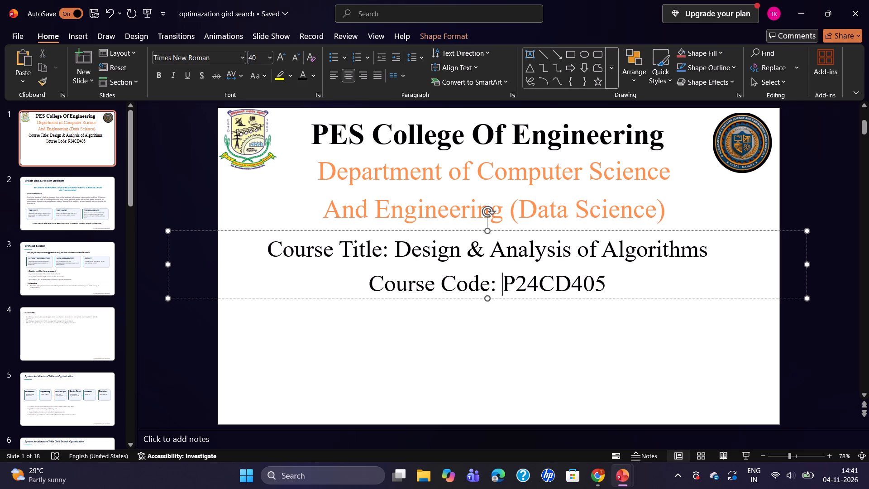
pyautogui.click(468, 230)
pyautogui.moveTo(468, 230); pyautogui.dragTo(468, 229)
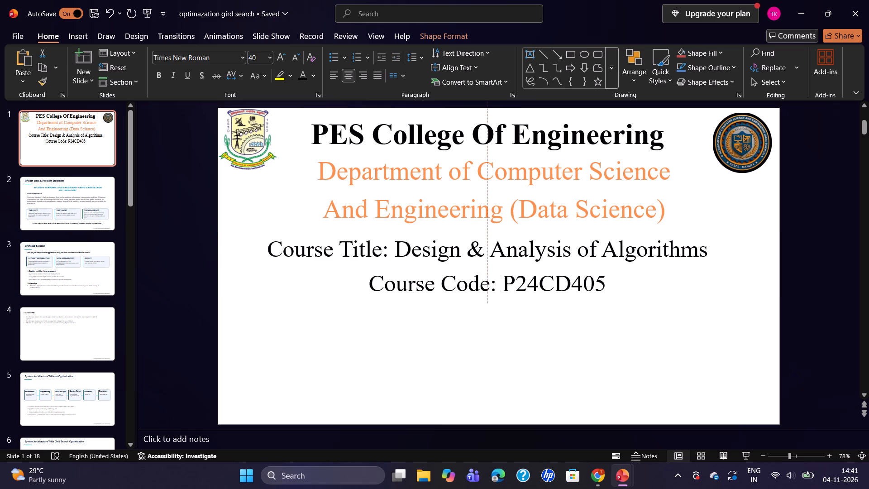
pyautogui.moveTo(468, 229); pyautogui.dragTo(468, 225)
pyautogui.click(555, 317)
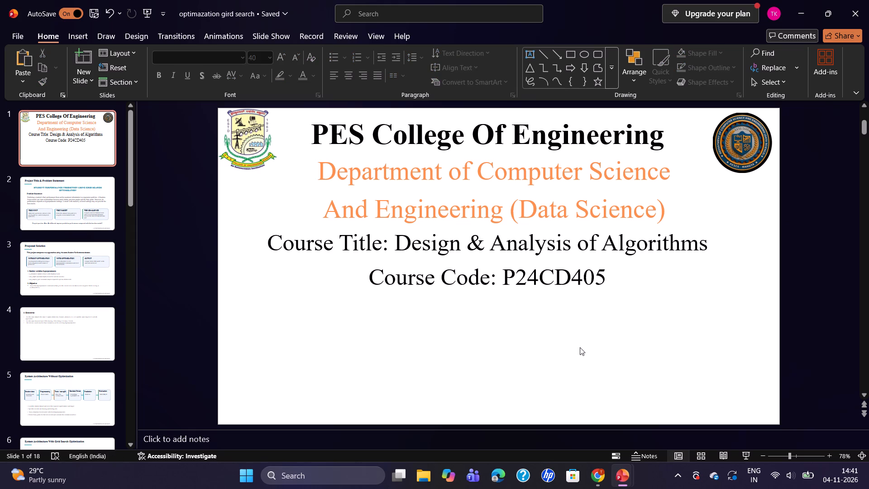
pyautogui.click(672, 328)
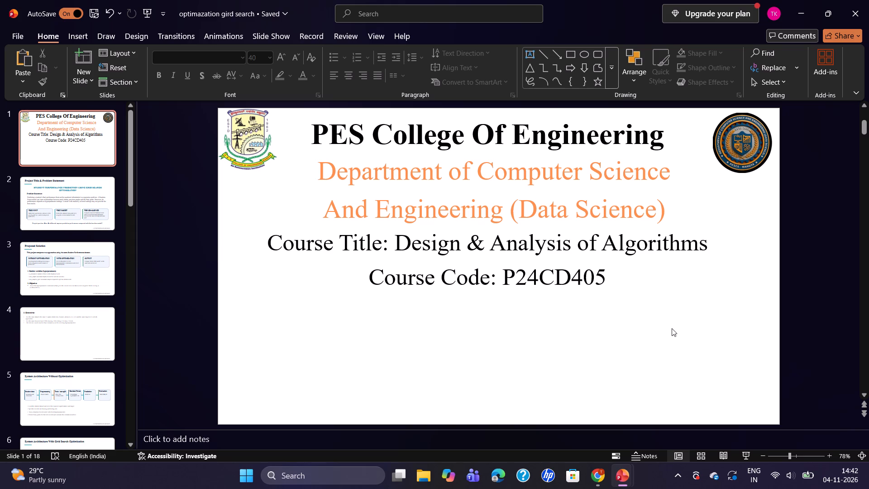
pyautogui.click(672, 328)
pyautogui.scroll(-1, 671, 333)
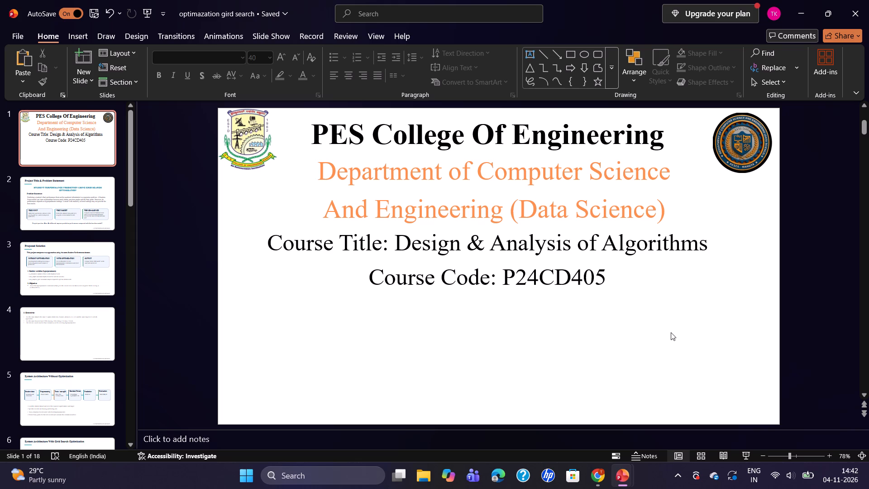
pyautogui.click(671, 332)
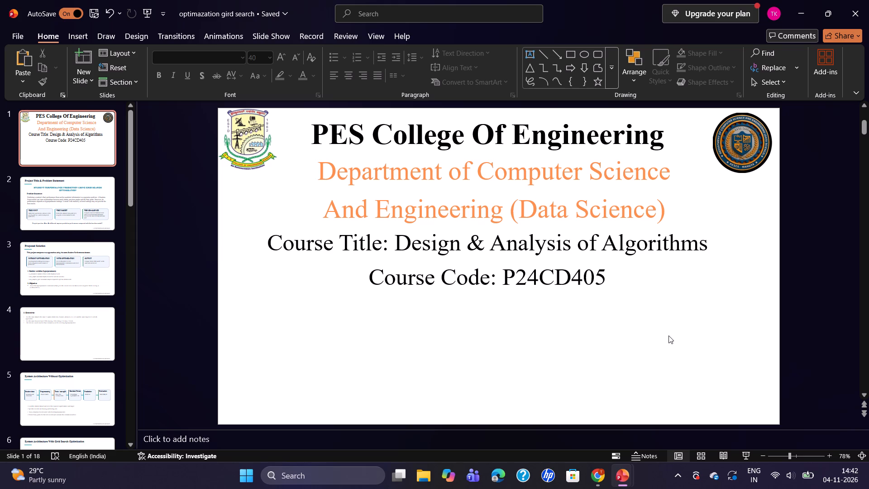
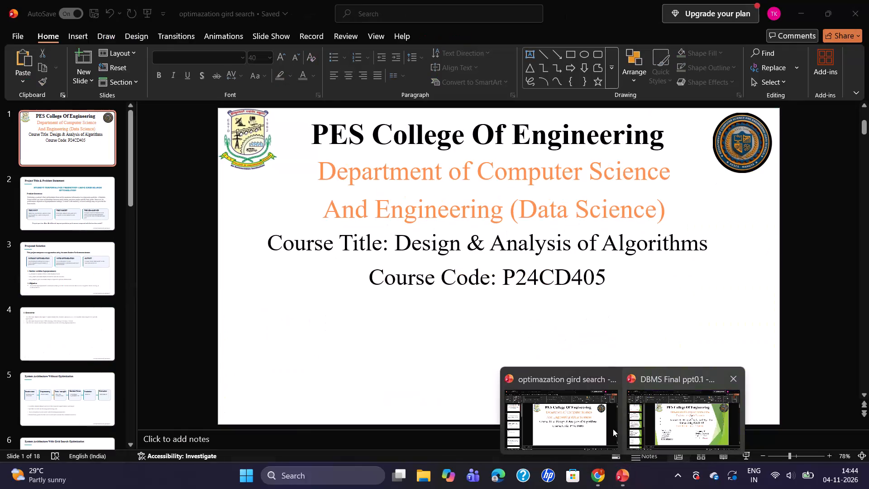
# In the optimazation gird search presentation, replace "Design & Analysis of Algorithms" in slide 1's Course Title line with text beginning "Opti".
pyautogui.click(586, 421)
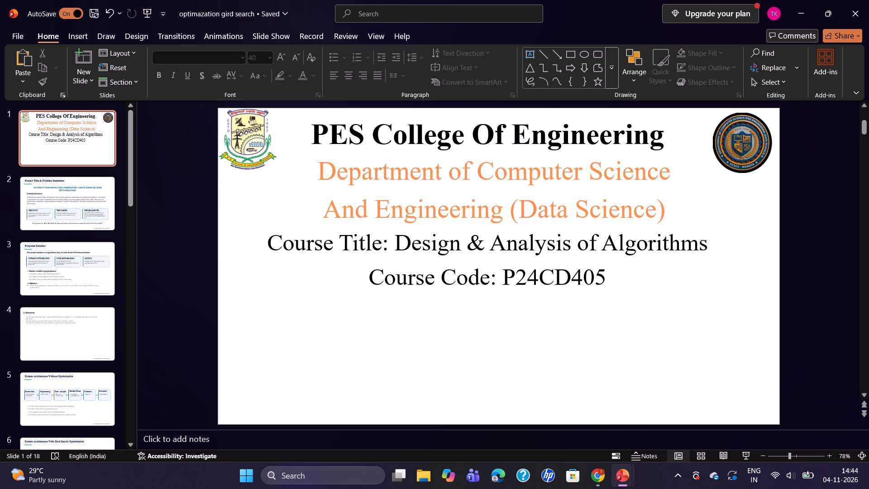
pyautogui.click(392, 240)
pyautogui.click(392, 240)
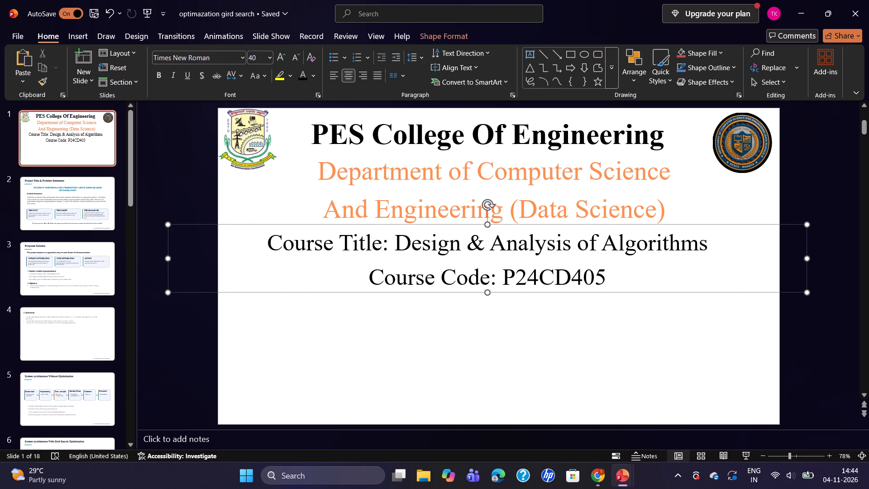
pyautogui.moveTo(392, 240); pyautogui.dragTo(659, 244)
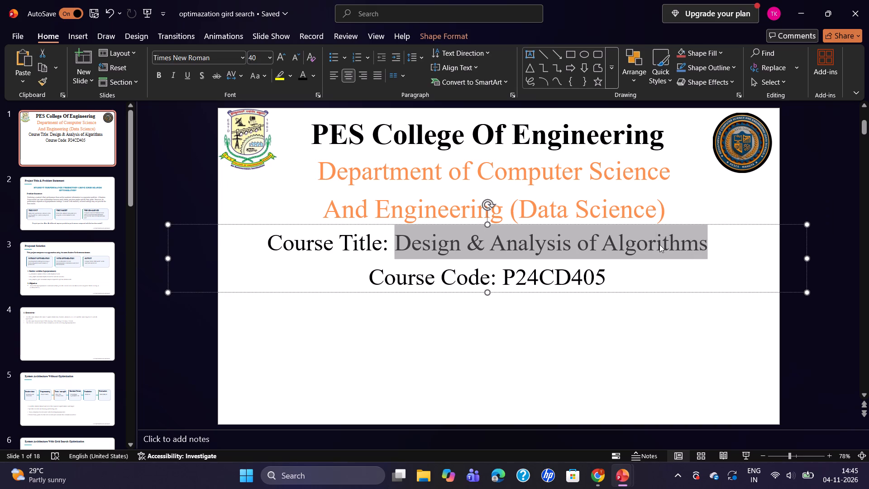
pyautogui.hotkey('shift', 'o')
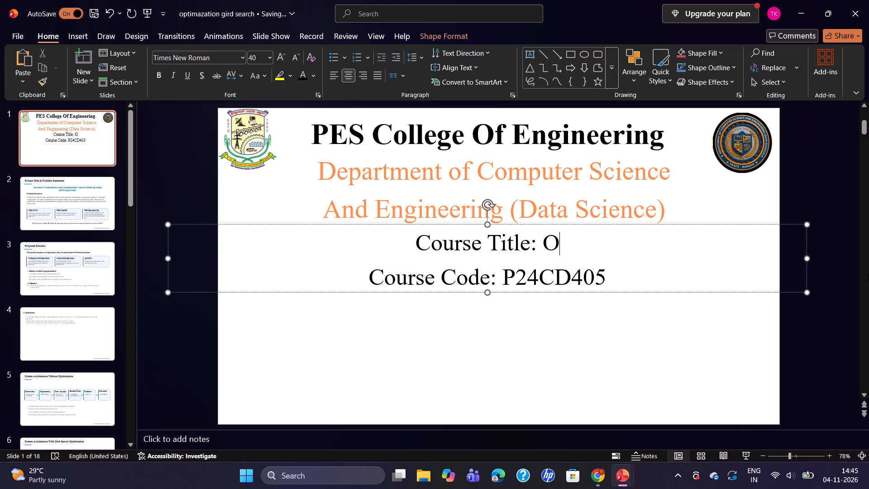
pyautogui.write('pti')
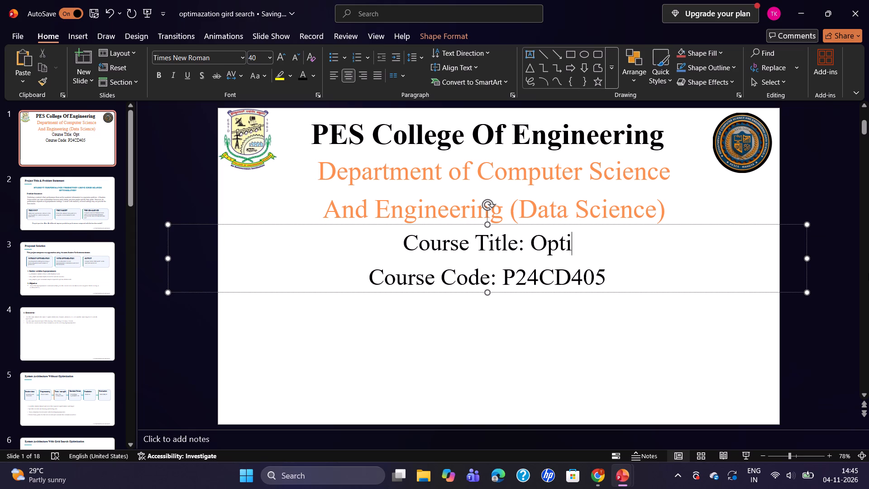
# Continue the Course Title line on slide 1 so that it reads "Course Title: Optimization Techni".
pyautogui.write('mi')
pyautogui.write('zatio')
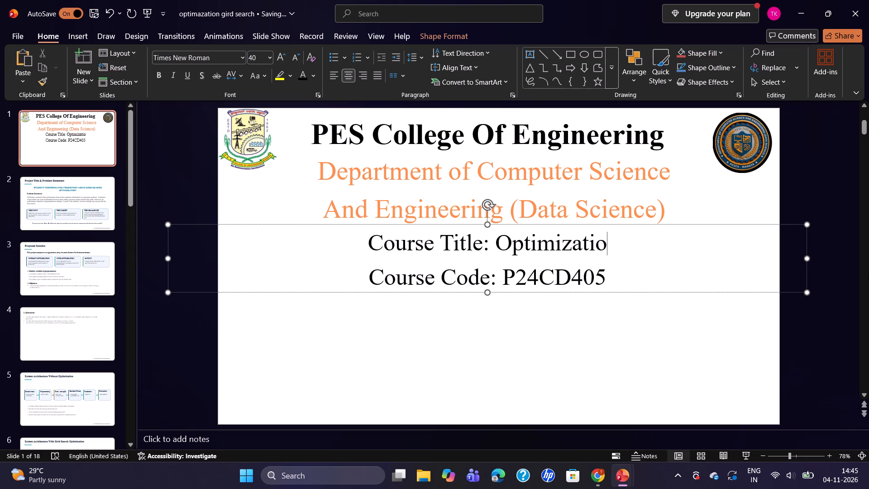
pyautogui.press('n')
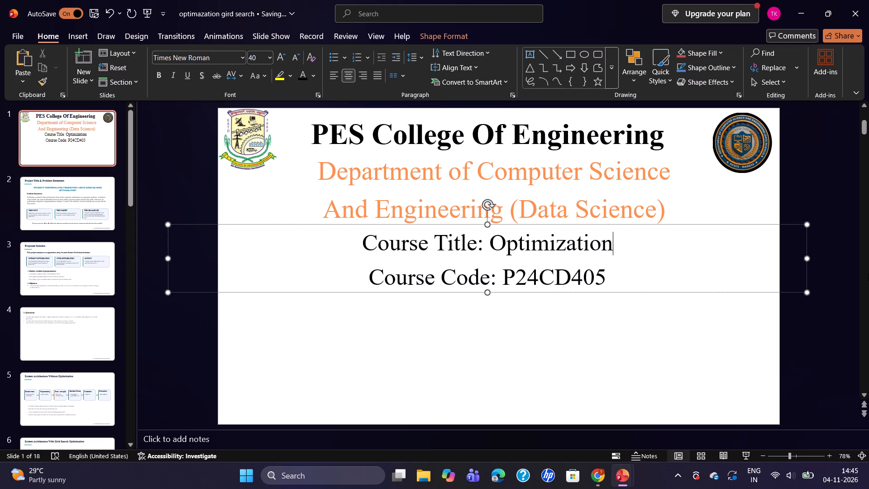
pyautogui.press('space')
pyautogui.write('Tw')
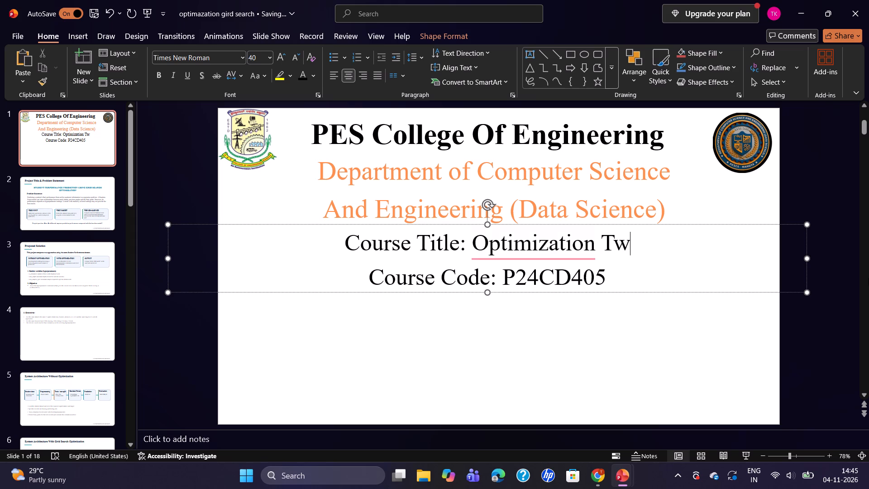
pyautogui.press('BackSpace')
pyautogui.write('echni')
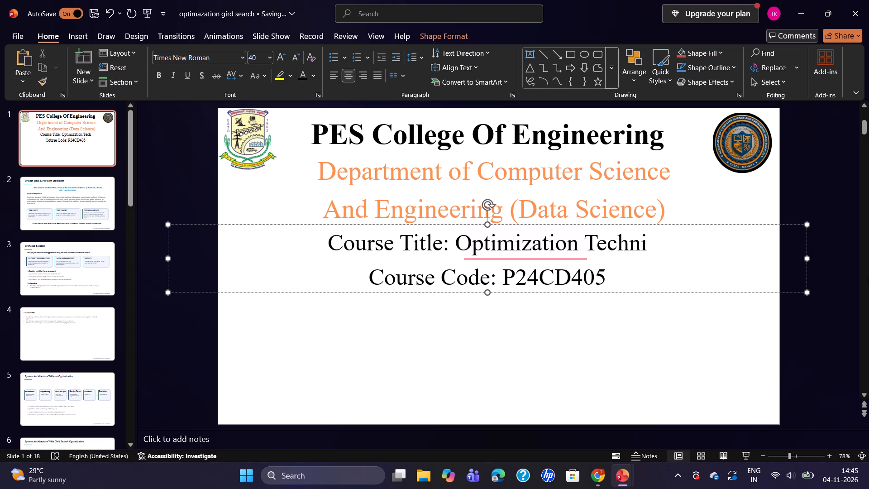
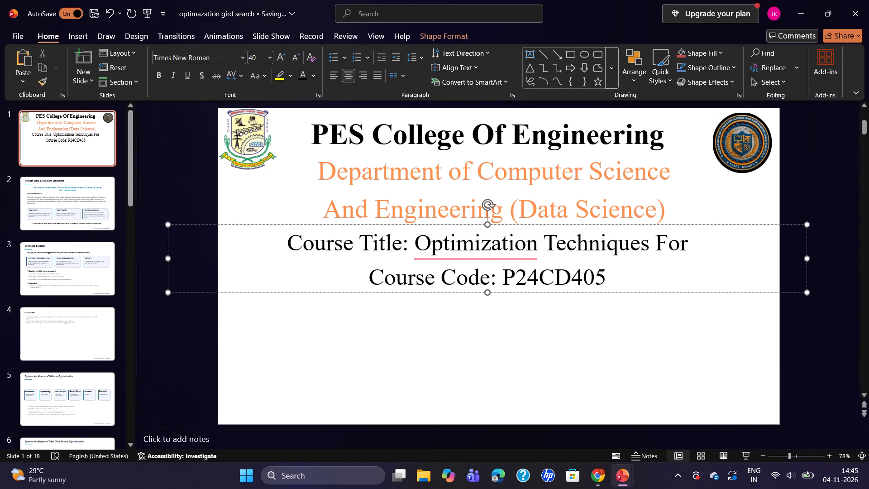
# Continue slide 1's Course Title line after "Optimization Techniques For" with the text "Data Sci".
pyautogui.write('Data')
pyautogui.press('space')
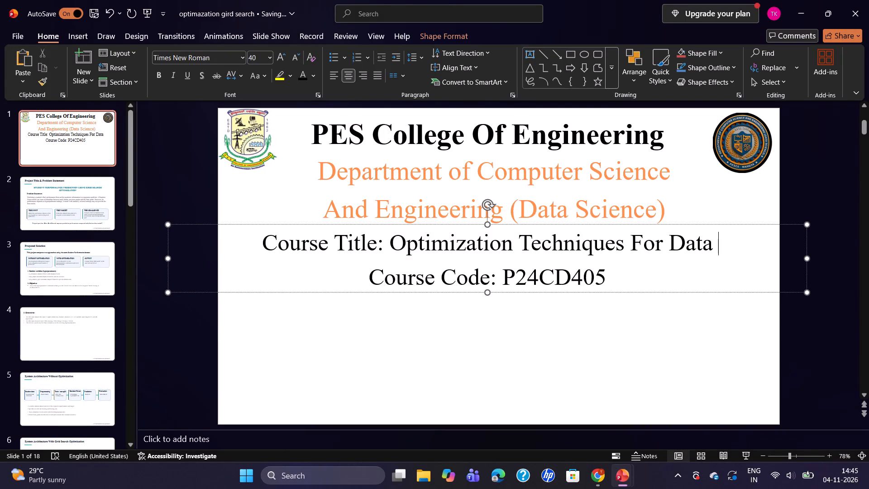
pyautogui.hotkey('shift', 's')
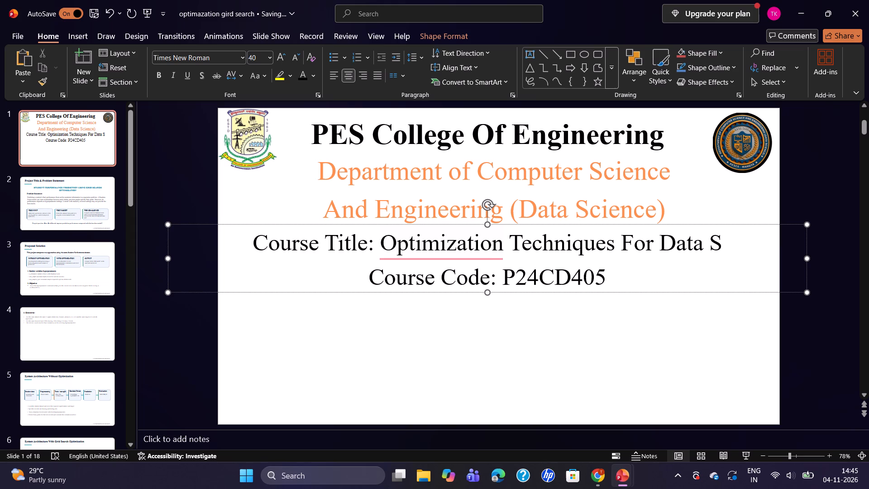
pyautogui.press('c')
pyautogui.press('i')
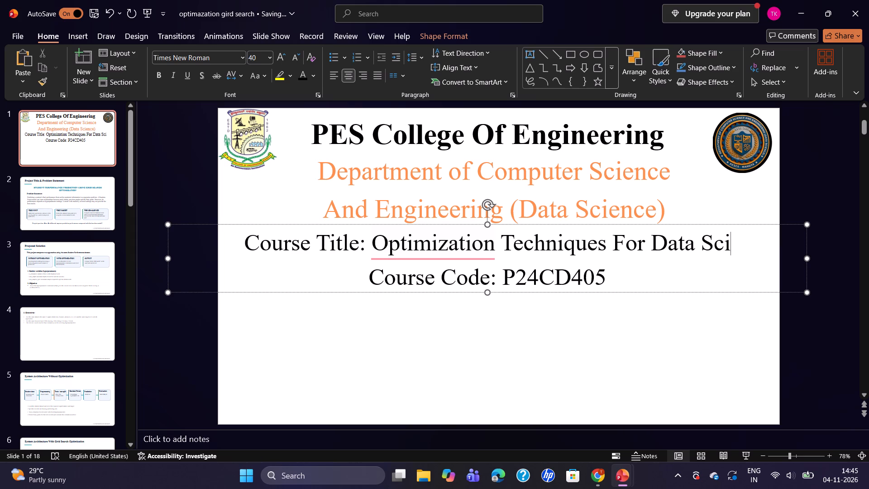
# Finish slide 1's Course Title line so it reads "Optimization Techniques For Data Science".
pyautogui.write('ence')
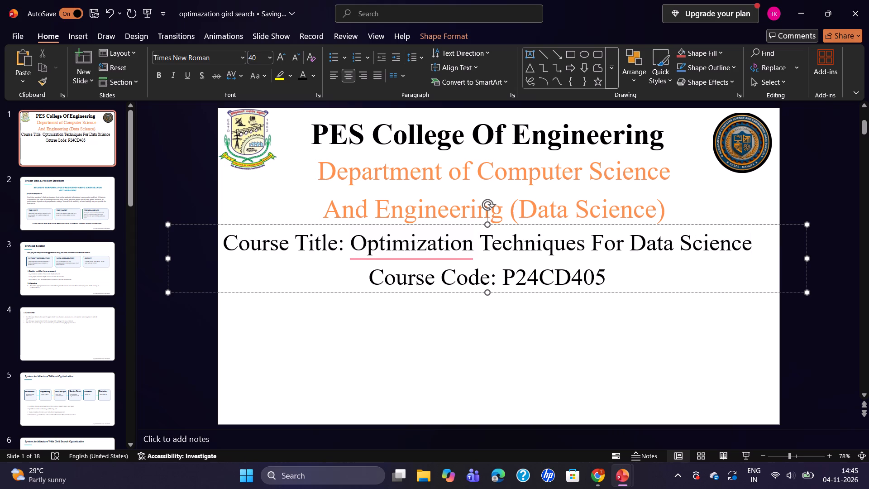
# Place the text cursor at the end of slide 1's Course Code line for editing.
pyautogui.click(615, 281)
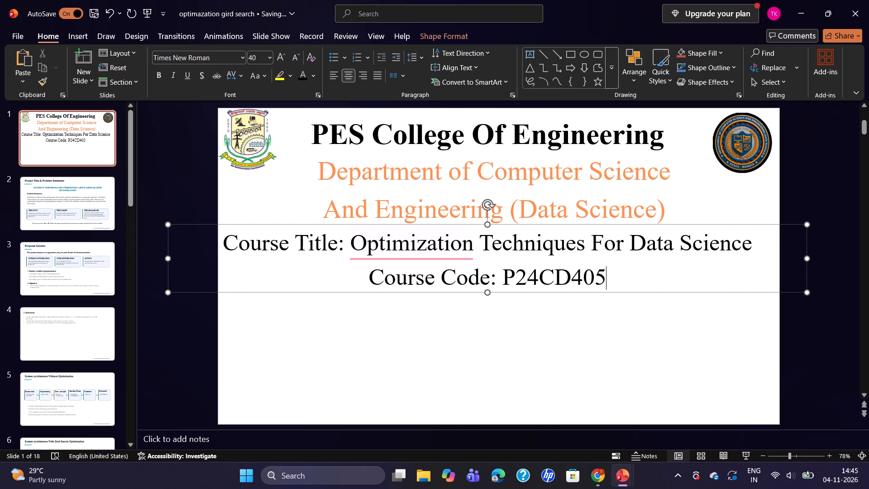
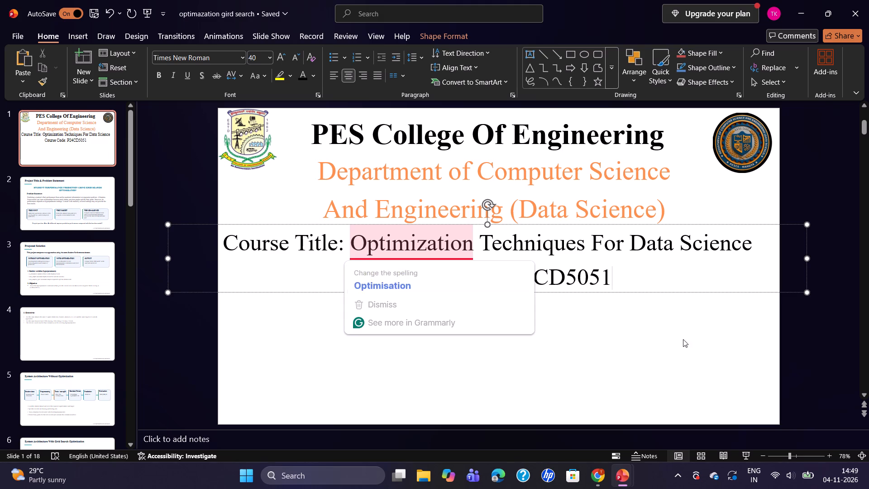
# Switch to the DBMS Final ppt0.1 presentation and select the orange Presentation Topic text box on slide 1.
pyautogui.click(626, 283)
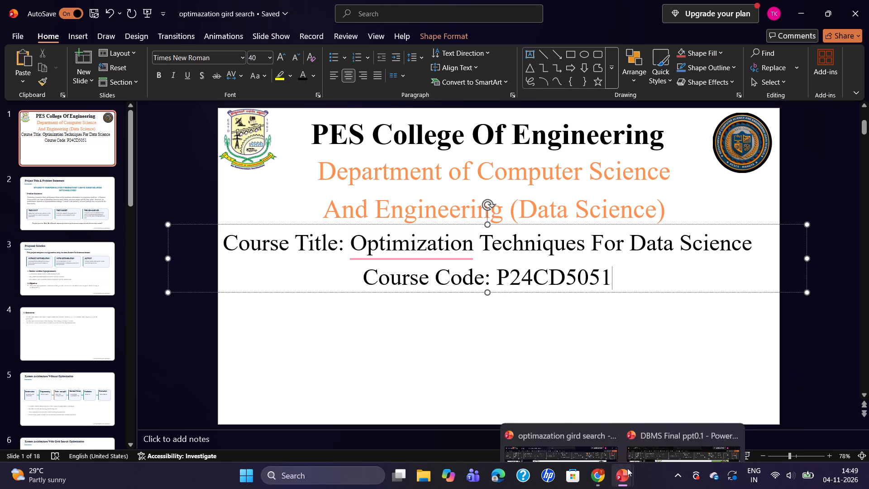
pyautogui.click(676, 425)
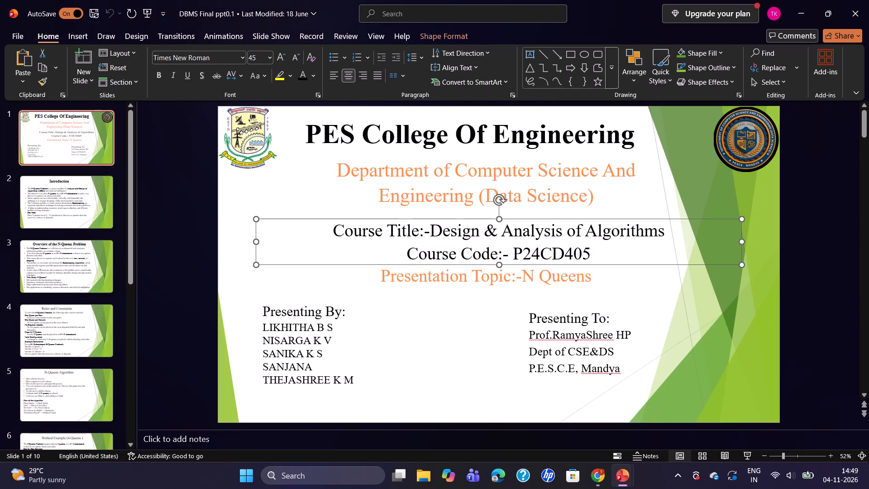
pyautogui.click(524, 278)
pyautogui.moveTo(522, 276); pyautogui.dragTo(522, 275)
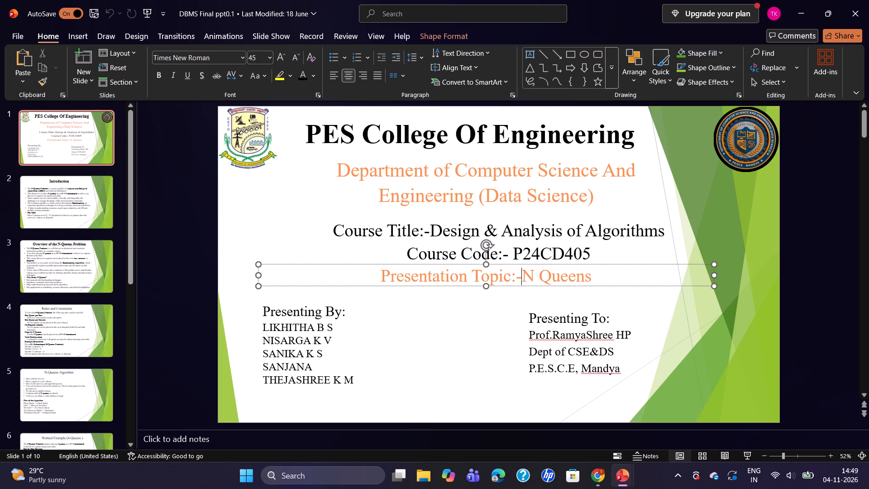
pyautogui.moveTo(522, 275); pyautogui.dragTo(553, 275)
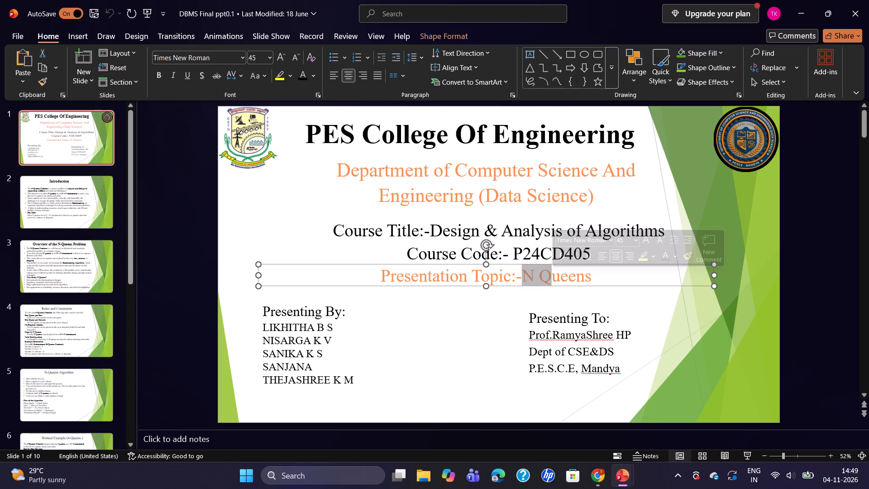
pyautogui.click(435, 264)
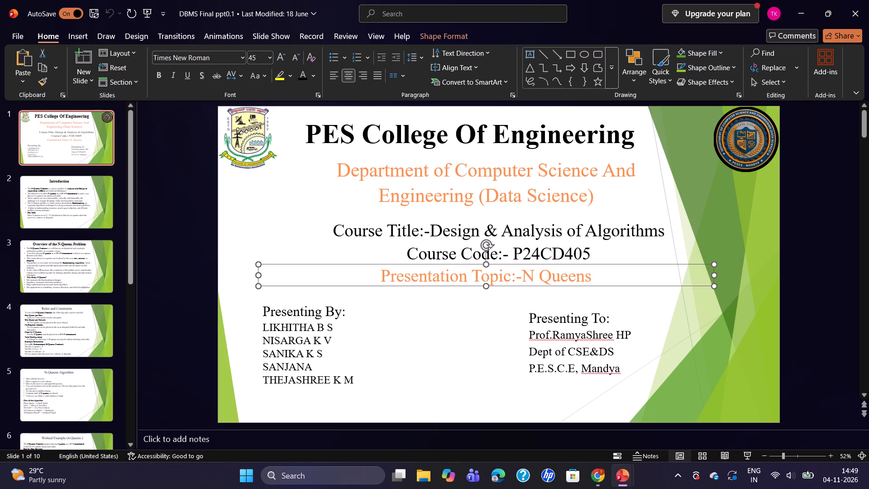
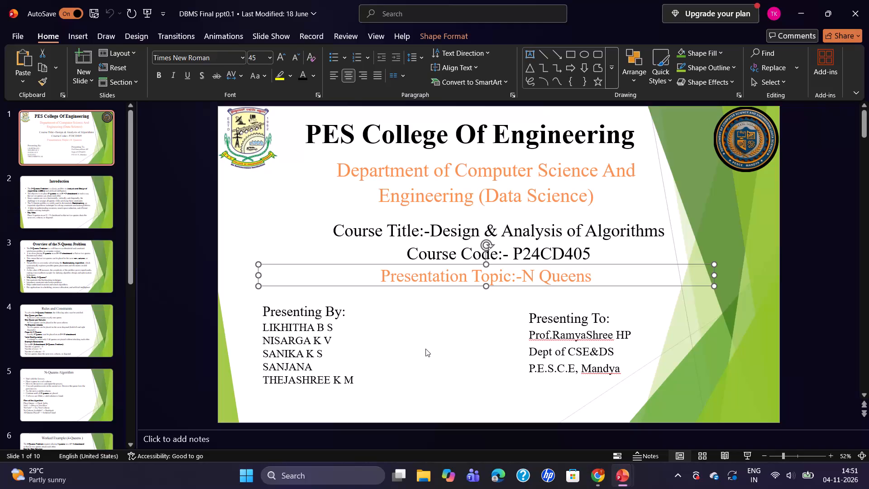
# Copy the orange Presentation Topic text box into slide 1 of the optimazation gird search presentation, using the destination theme.
pyautogui.rightClick(432, 264)
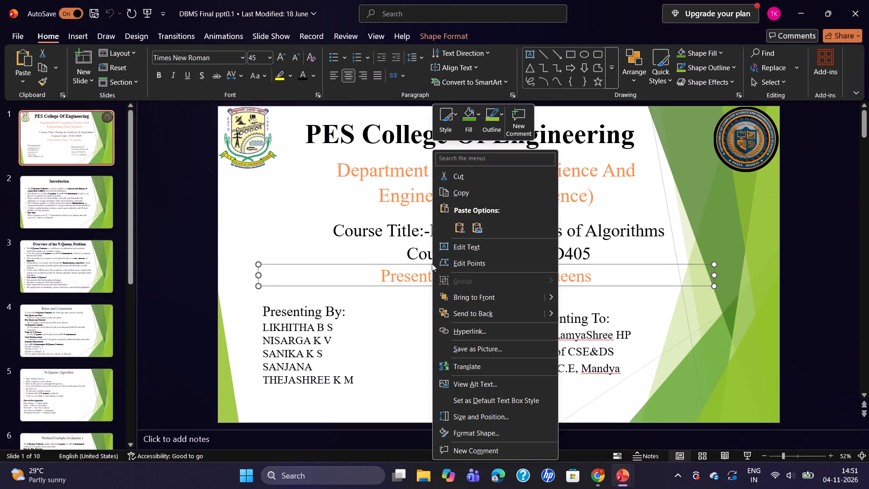
pyautogui.click(463, 192)
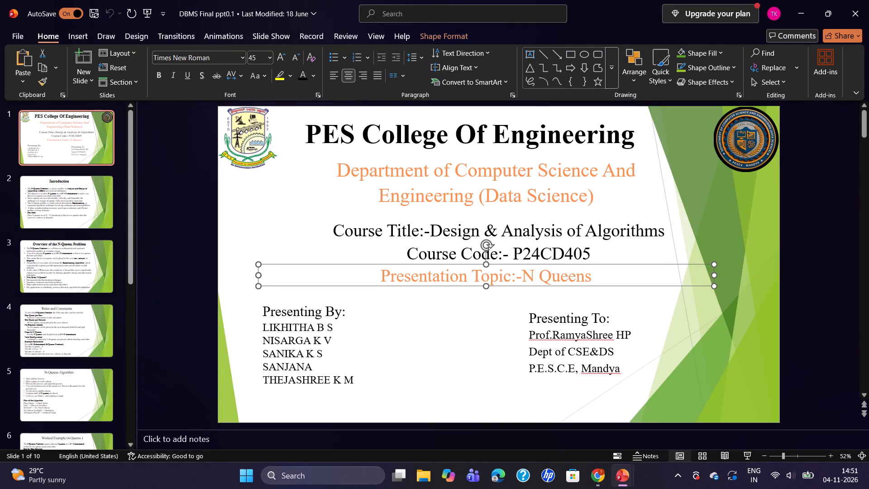
pyautogui.click(563, 428)
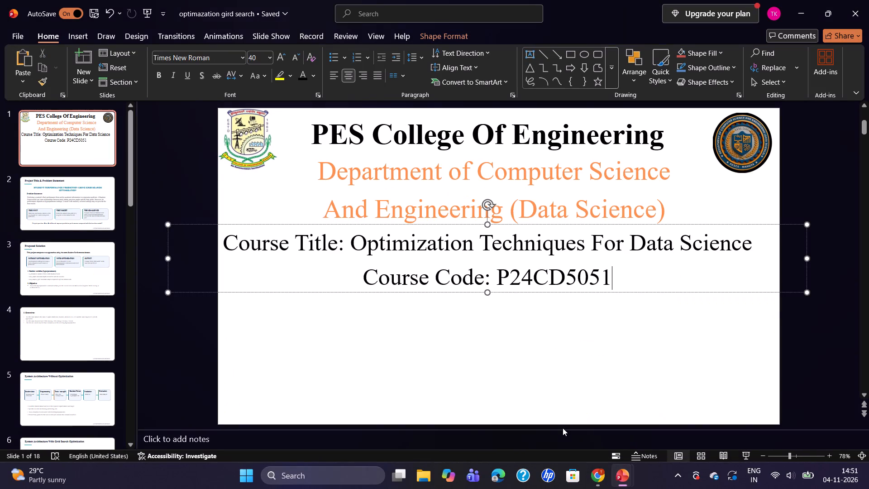
pyautogui.click(498, 312)
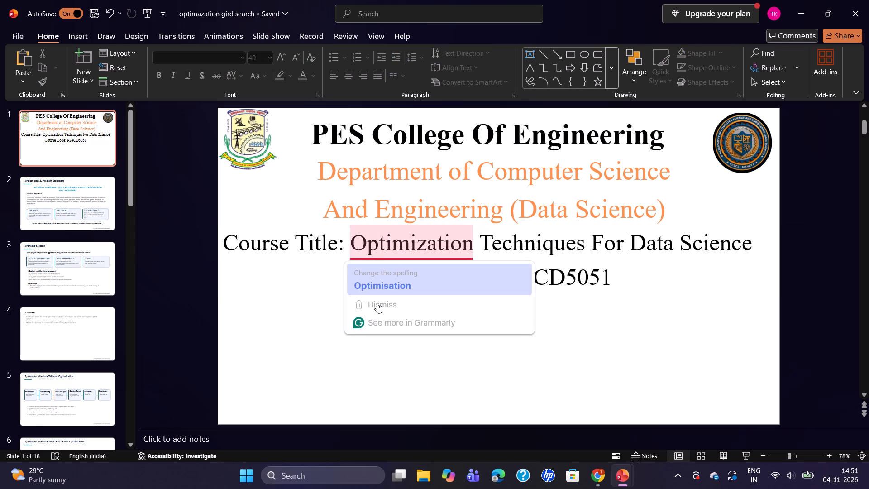
pyautogui.click(377, 303)
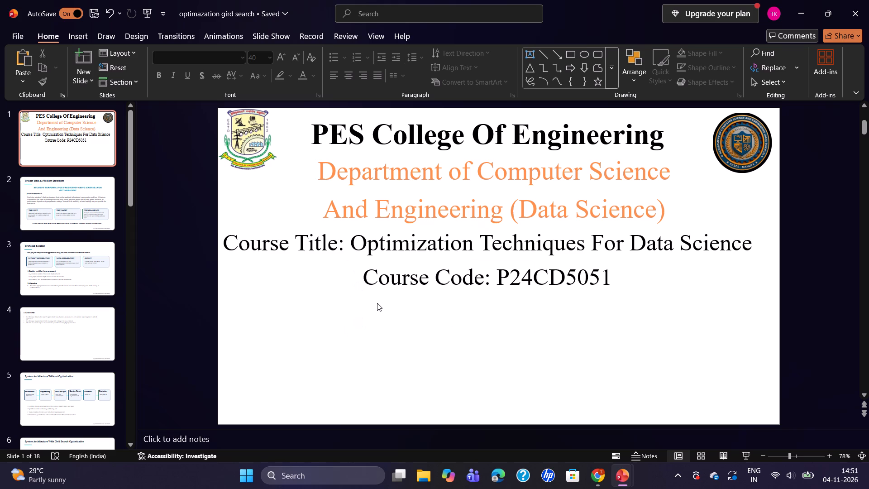
pyautogui.rightClick(381, 313)
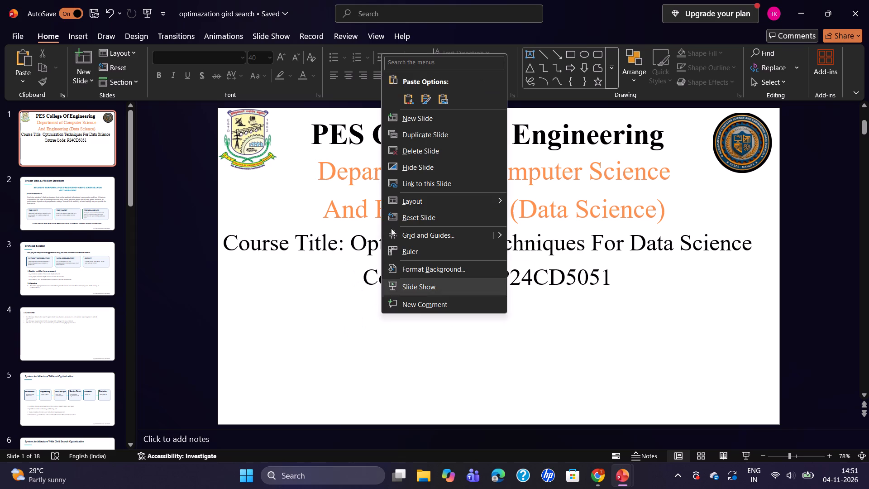
pyautogui.click(406, 96)
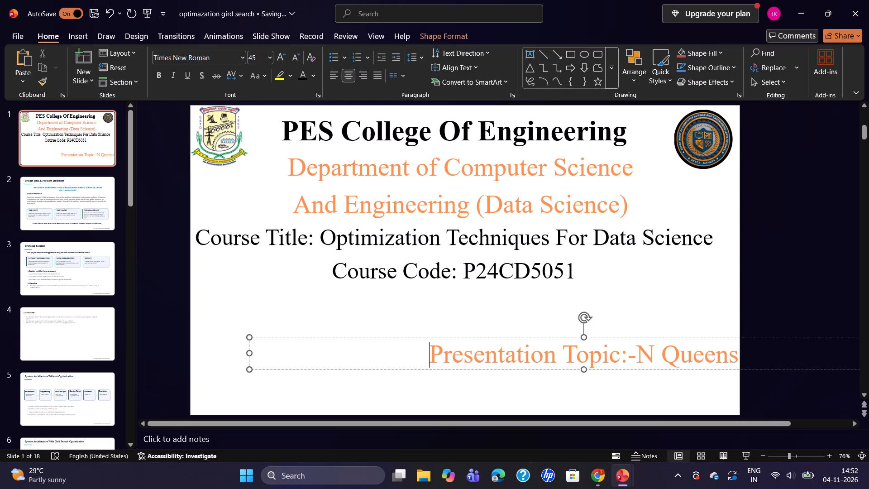
# Move the pasted Presentation Topic text box directly beneath the Course Code line, roughly centred on the title slide.
pyautogui.moveTo(510, 336); pyautogui.dragTo(502, 327)
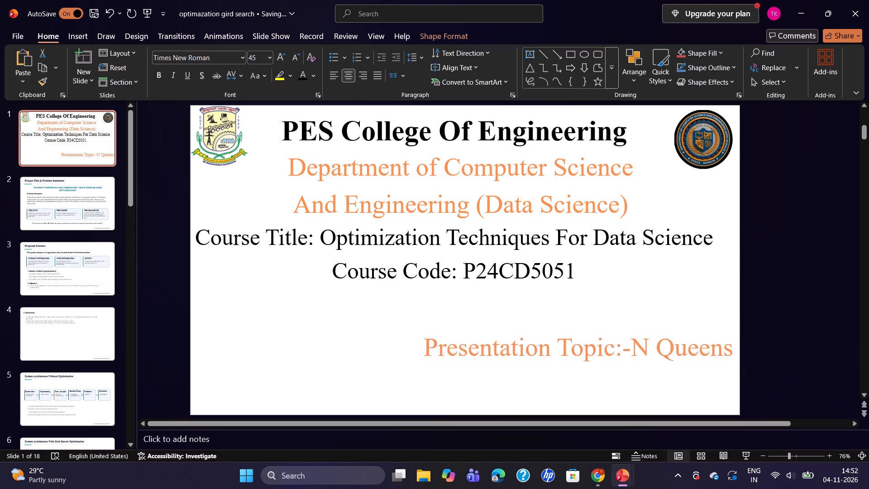
pyautogui.moveTo(502, 327); pyautogui.dragTo(405, 280)
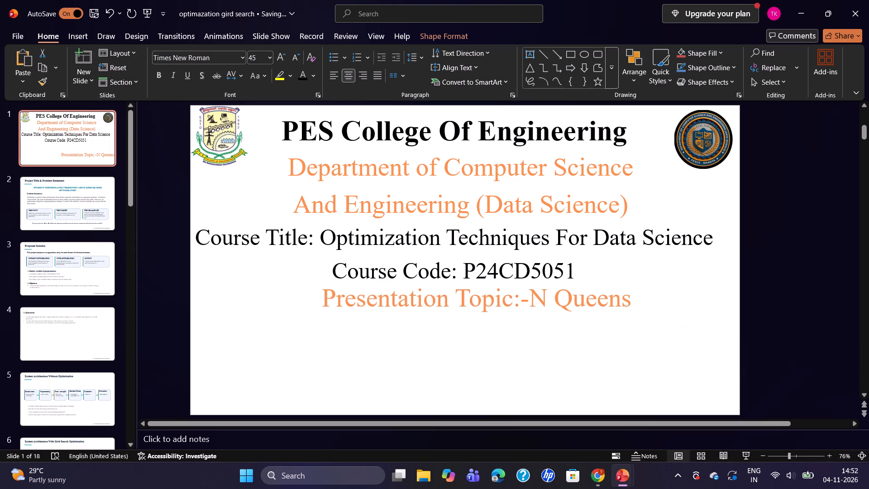
pyautogui.moveTo(405, 280); pyautogui.dragTo(400, 279)
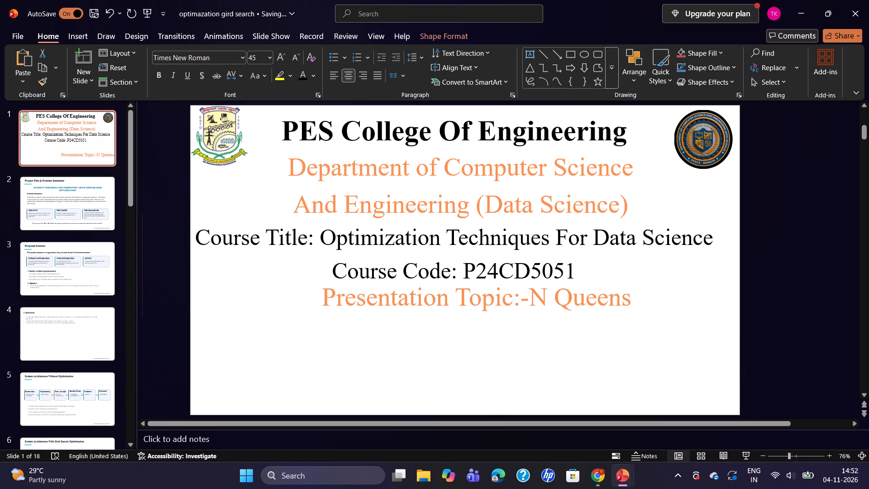
# Nudge the Presentation Topic text box slightly left to centre it better beneath the Course Code line on slide 1.
pyautogui.moveTo(400, 279); pyautogui.dragTo(396, 279)
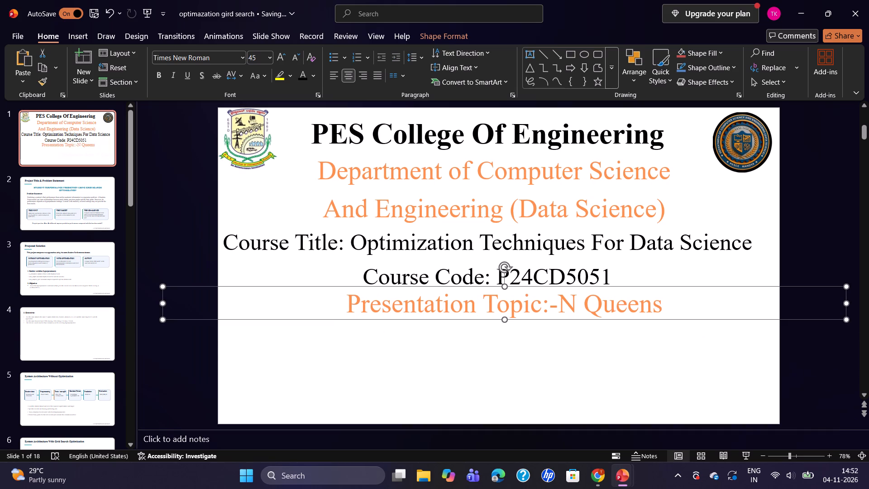
# Select the topic name "N Queens" in slide 1's orange Presentation Topic line for replacement.
pyautogui.click(558, 304)
pyautogui.moveTo(558, 304); pyautogui.dragTo(644, 305)
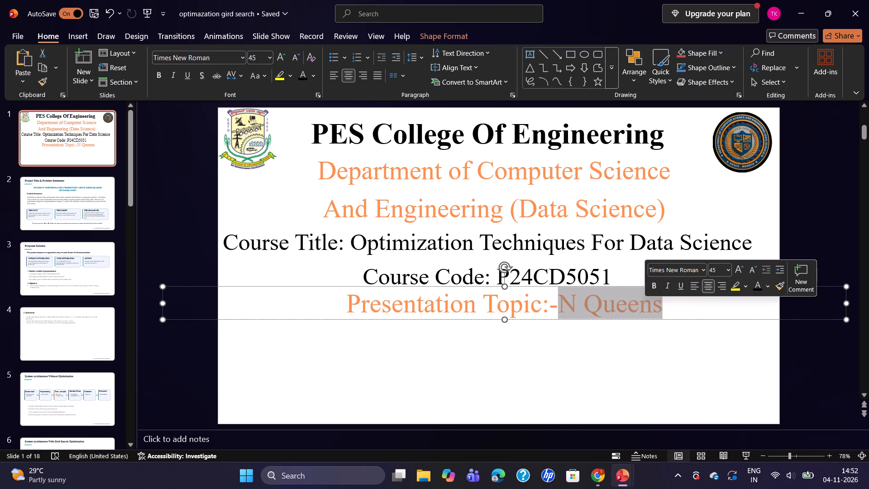
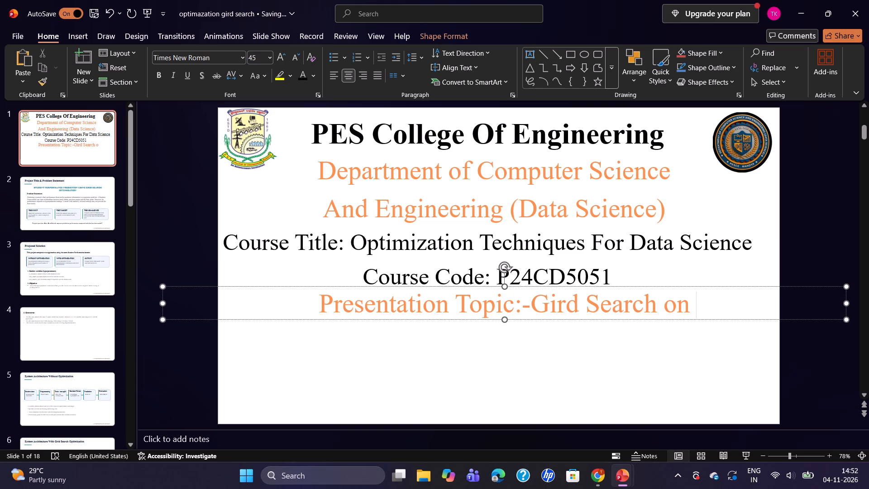
# Delete the trailing word "on" from slide 1's Presentation Topic line so it ends with "Gird Search".
pyautogui.press('BackSpace')
pyautogui.press('BackSpace')
pyautogui.press('BackSpace')
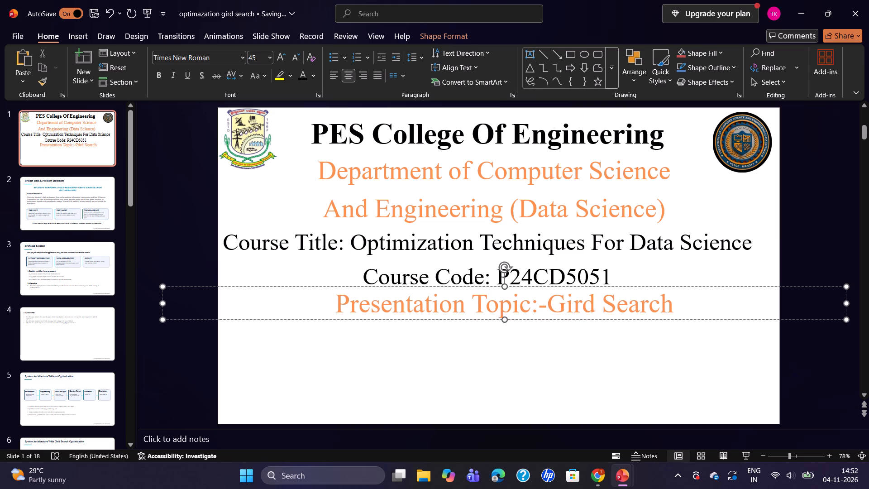
# Delete the words "Gird Search" from the orange topic line on the title slide, keeping "Presentation Topic:-".
pyautogui.press('BackSpace')
pyautogui.press('BackSpace')
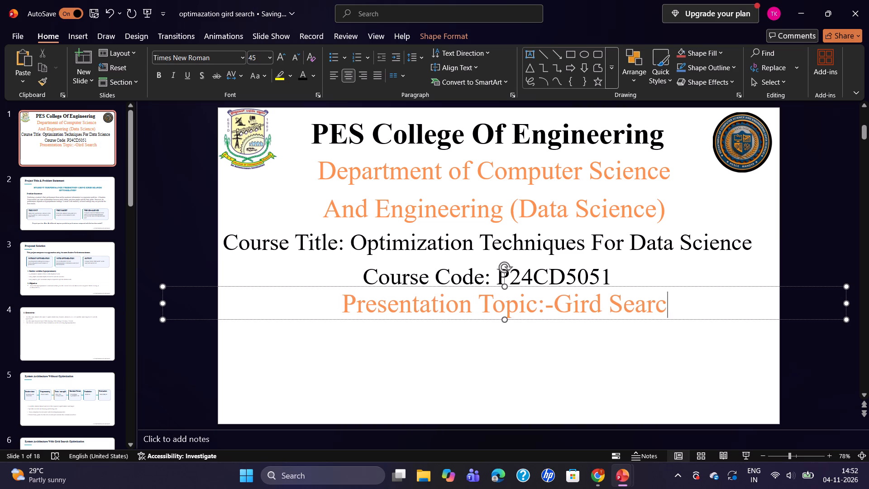
pyautogui.press('BackSpace')
pyautogui.press('BackSpace')
pyautogui.press('BackSpace')
pyautogui.press('BackSpace')
pyautogui.press('BackSpace')
pyautogui.press('BackSpace')
pyautogui.press('BackSpace')
pyautogui.press('BackSpace')
pyautogui.press('BackSpace')
pyautogui.press('BackSpace')
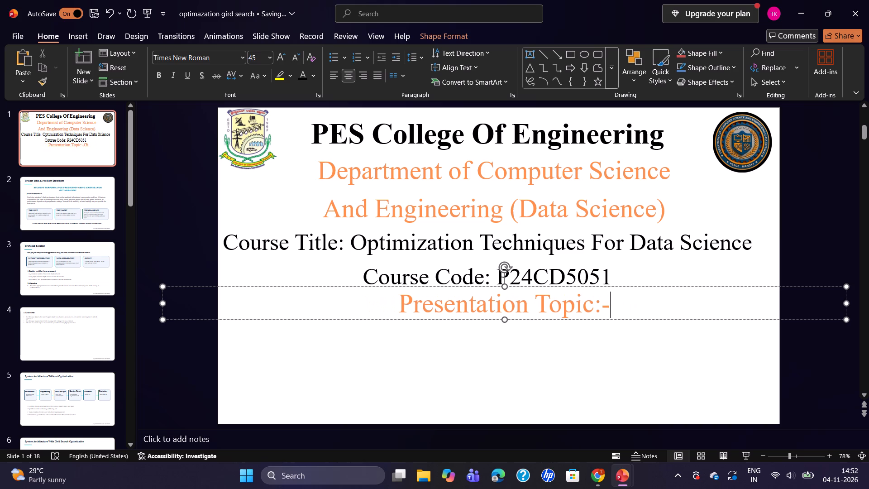
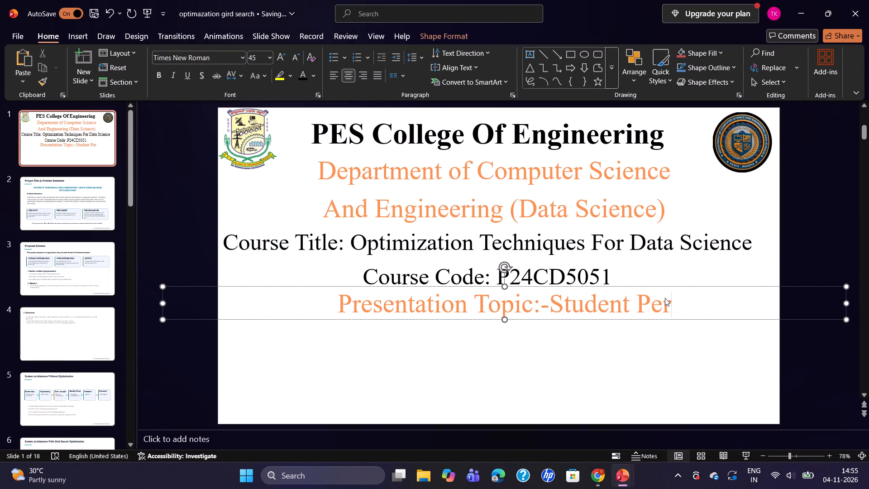
# Complete the orange topic line on the title slide so the topic reads "Student Performance Predection".
pyautogui.write('formance')
pyautogui.press('space')
pyautogui.write('Prede')
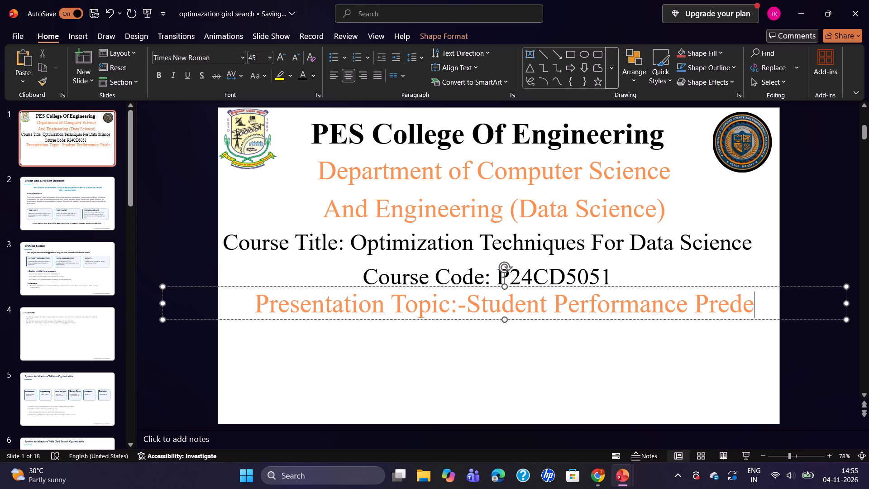
pyautogui.write('ct')
pyautogui.write('ion')
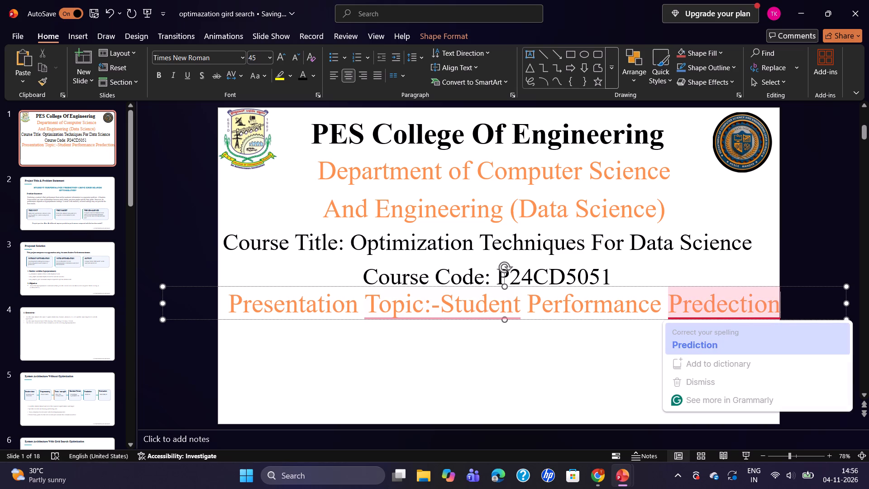
# Accept the Grammarly spelling correction that changes the last word of the topic line to "Prediction".
pyautogui.click(715, 341)
pyautogui.hotkey('shift', 'Right')
pyautogui.hotkey('shift', 'Right')
pyautogui.hotkey('shift', 'Right')
pyautogui.hotkey('shift', 'Right')
pyautogui.hotkey('shift', 'Right')
pyautogui.hotkey('shift', 'Right')
pyautogui.hotkey('shift', 'Right')
pyautogui.hotkey('shift', 'Right')
pyautogui.hotkey('shift', 'Right')
pyautogui.hotkey('shift', 'Right')
pyautogui.write('Predic')
pyautogui.write('tion')
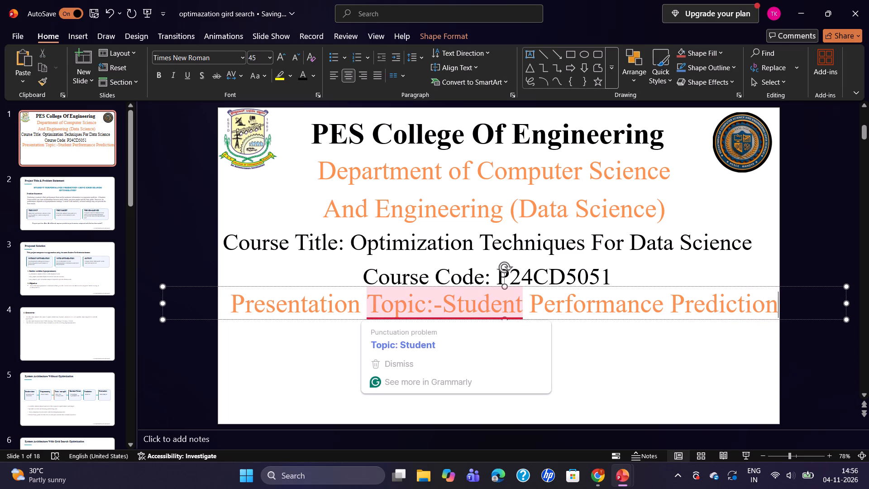
# Accept the Grammarly punctuation correction that changes "Topic:-Student" to "Topic: Student" in the topic line.
pyautogui.click(431, 339)
pyautogui.hotkey('shift', 'Right')
pyautogui.hotkey('shift', 'Right')
pyautogui.hotkey('shift', 'Right')
pyautogui.hotkey('shift', 'Right')
pyautogui.hotkey('shift', 'Right')
pyautogui.hotkey('shift', 'Right')
pyautogui.hotkey('shift', 'Right')
pyautogui.hotkey('shift', 'Right')
pyautogui.hotkey('shift', 'Right')
pyautogui.hotkey('shift', 'Right')
pyautogui.hotkey('shift', 'Right')
pyautogui.hotkey('shift', 'Right')
pyautogui.hotkey('shift', 'Right')
pyautogui.hotkey('shift', 'Right')
pyautogui.press('t')
pyautogui.press('o')
pyautogui.press('p')
pyautogui.write('ic:')
pyautogui.press('space')
pyautogui.write('S')
pyautogui.press('t')
pyautogui.press('u')
pyautogui.write('den')
pyautogui.press('t')
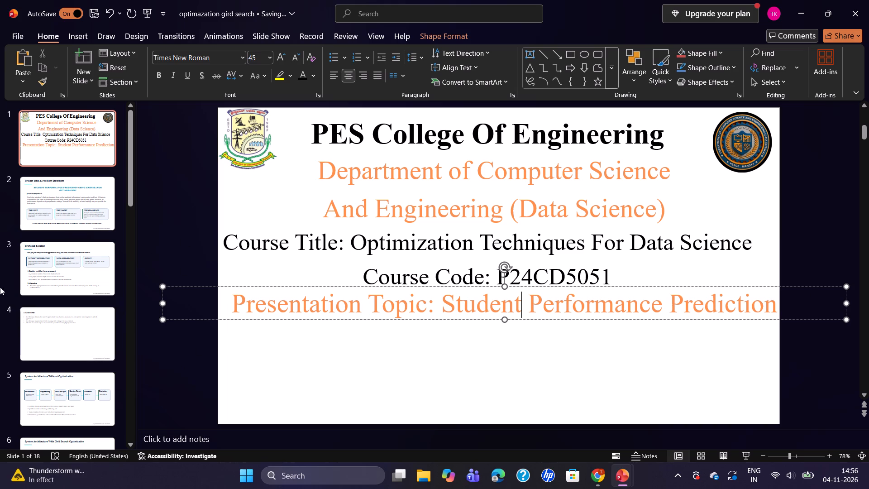
# Set the font size of the whole "Presentation Topic: Student Performance Prediction" line to 35.
pyautogui.moveTo(234, 302); pyautogui.dragTo(310, 302)
pyautogui.moveTo(310, 302); pyautogui.dragTo(725, 306)
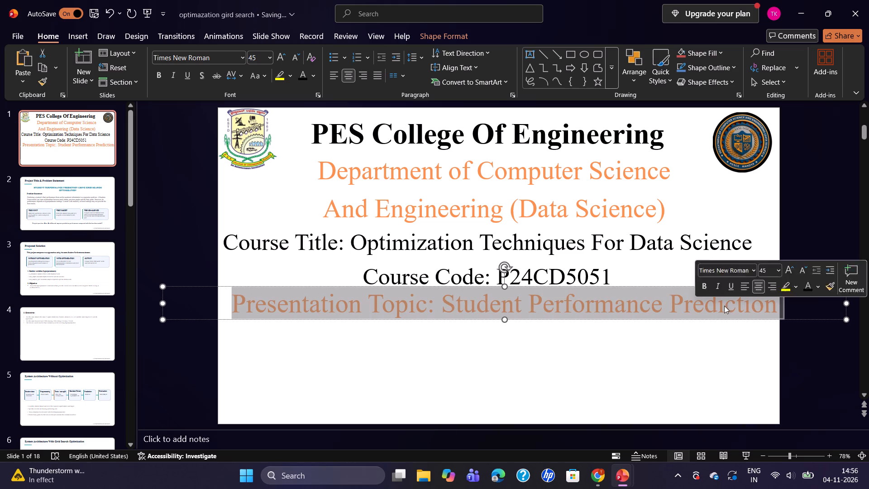
pyautogui.click(258, 56)
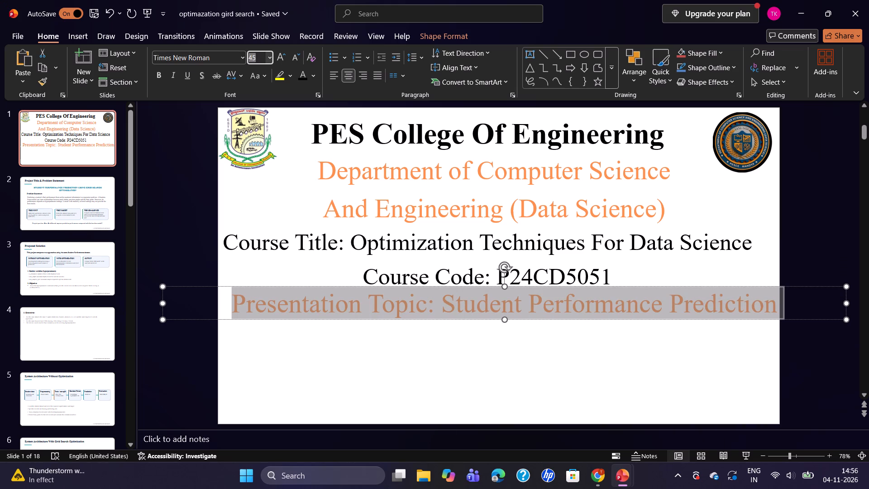
pyautogui.write('35')
pyautogui.press('Return')
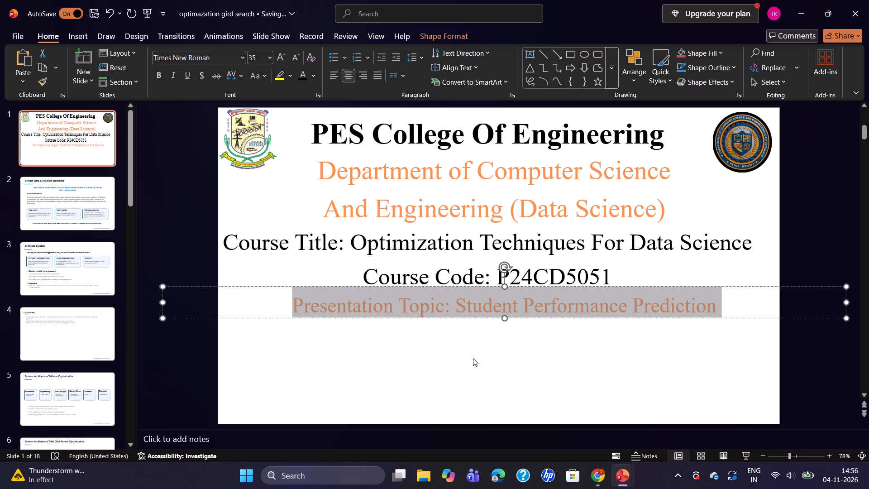
pyautogui.click(488, 343)
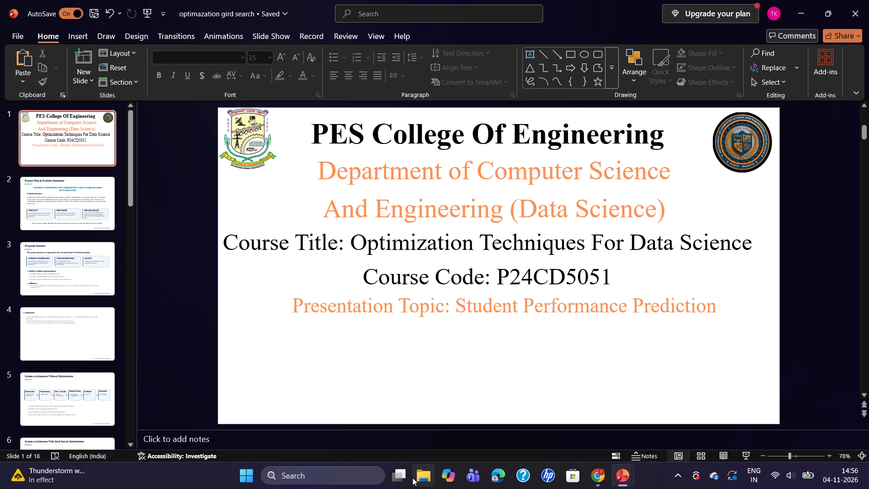
# Set the font size of the course title and course code lines to 38.
pyautogui.click(472, 259)
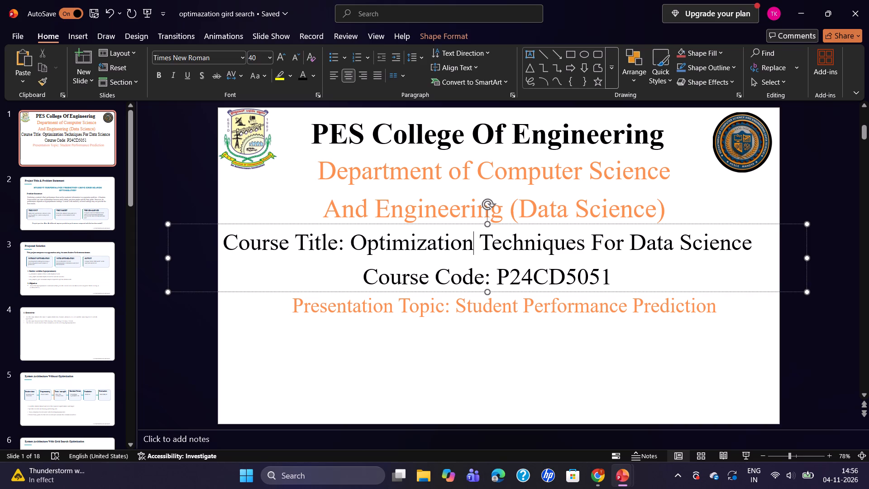
pyautogui.click(432, 224)
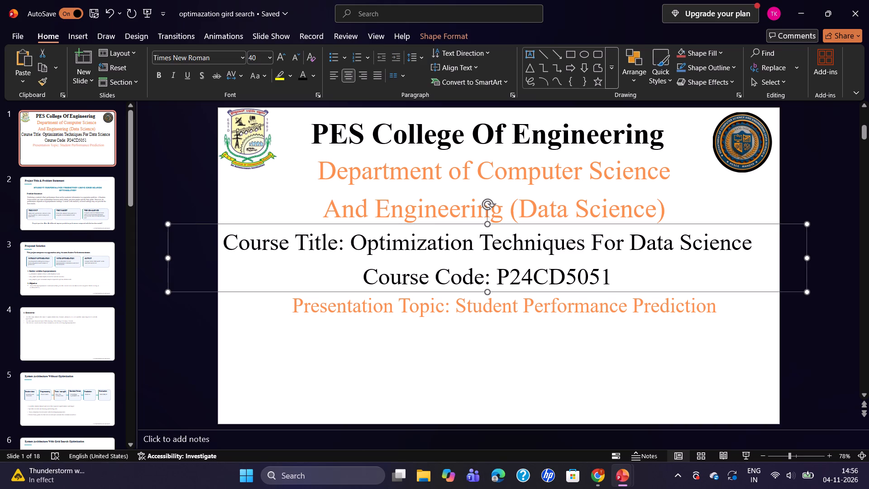
pyautogui.moveTo(616, 276); pyautogui.dragTo(252, 251)
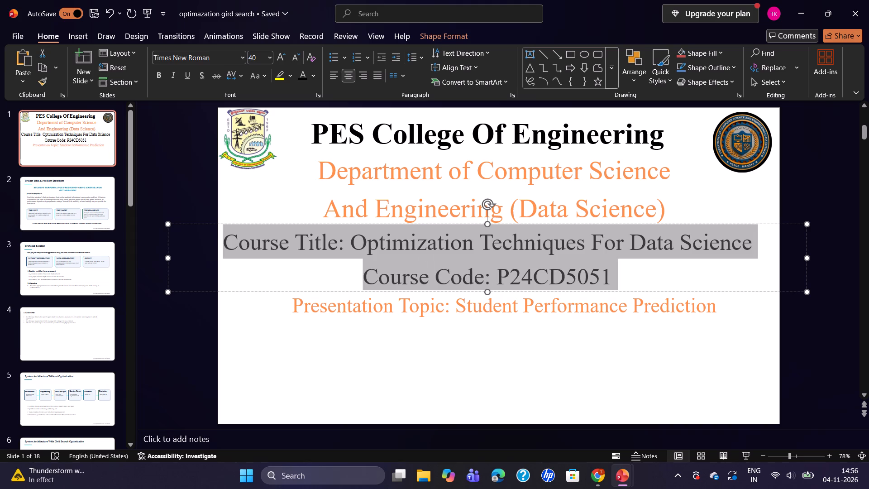
pyautogui.moveTo(252, 251); pyautogui.dragTo(251, 250)
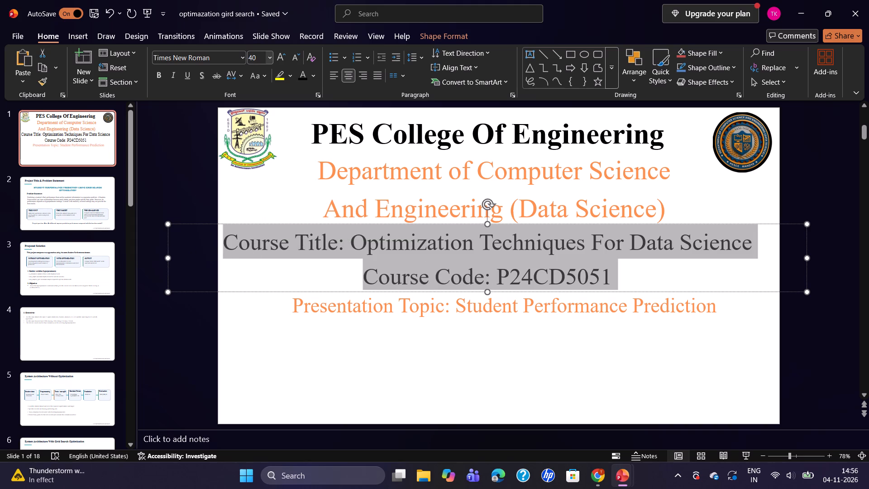
pyautogui.click(258, 59)
pyautogui.write('38')
pyautogui.press('Return')
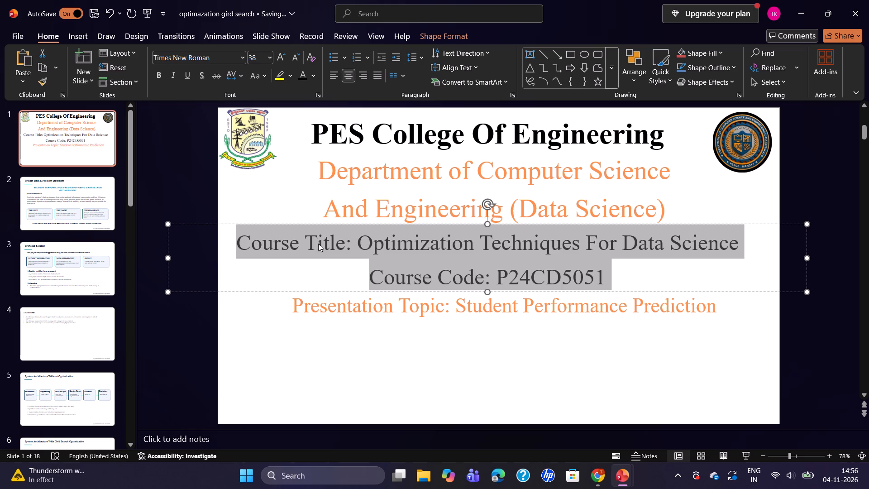
pyautogui.click(726, 309)
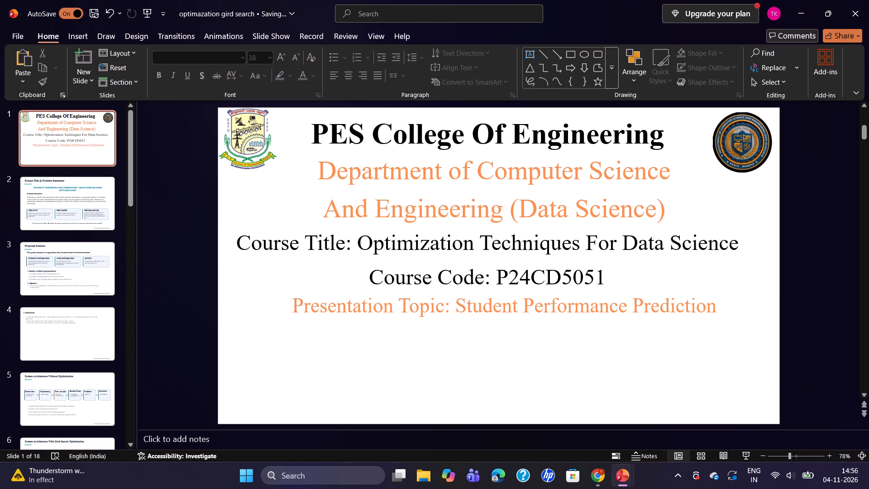
# Set the font size of the orange department heading to 40.
pyautogui.click(477, 204)
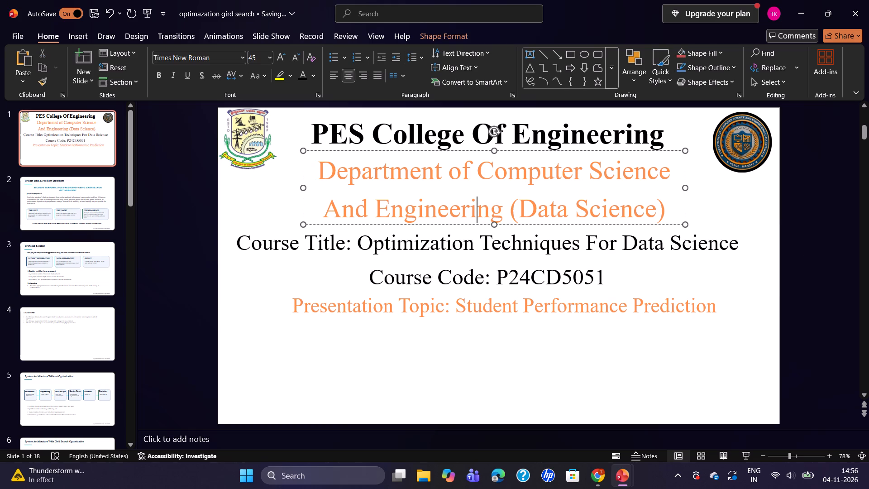
pyautogui.moveTo(321, 168); pyautogui.dragTo(666, 216)
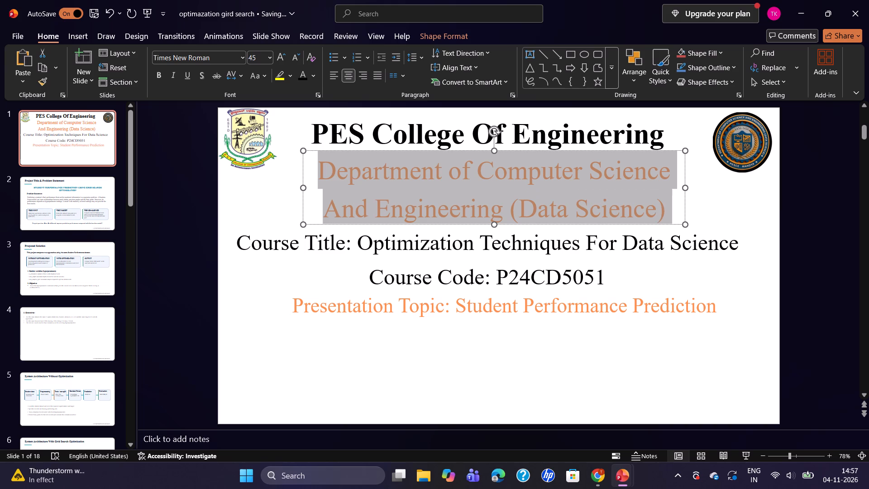
pyautogui.moveTo(666, 216); pyautogui.dragTo(668, 216)
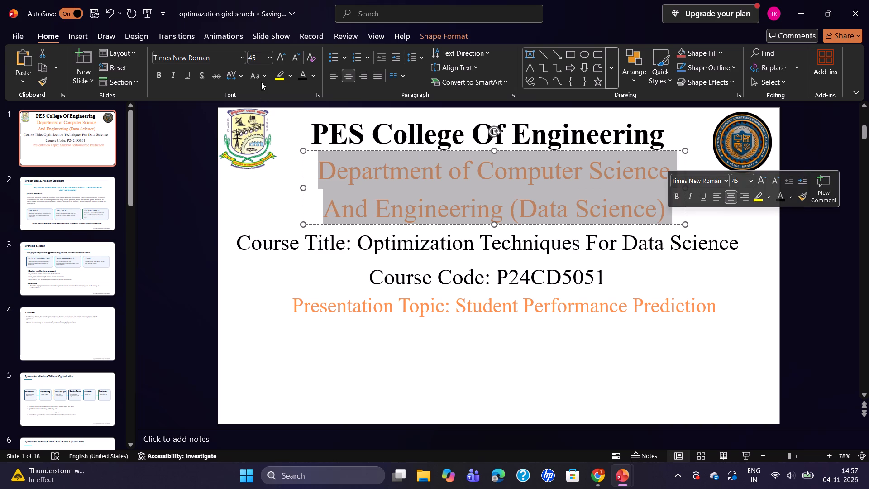
pyautogui.click(257, 59)
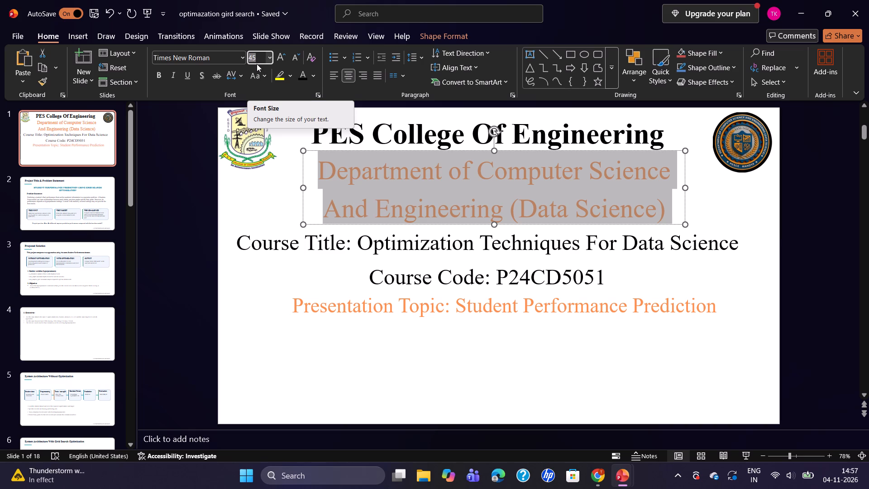
pyautogui.write('40')
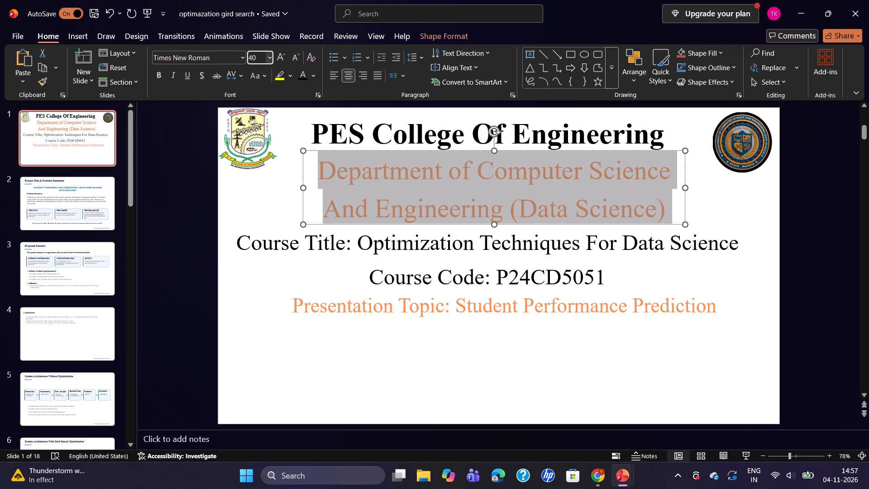
pyautogui.press('Return')
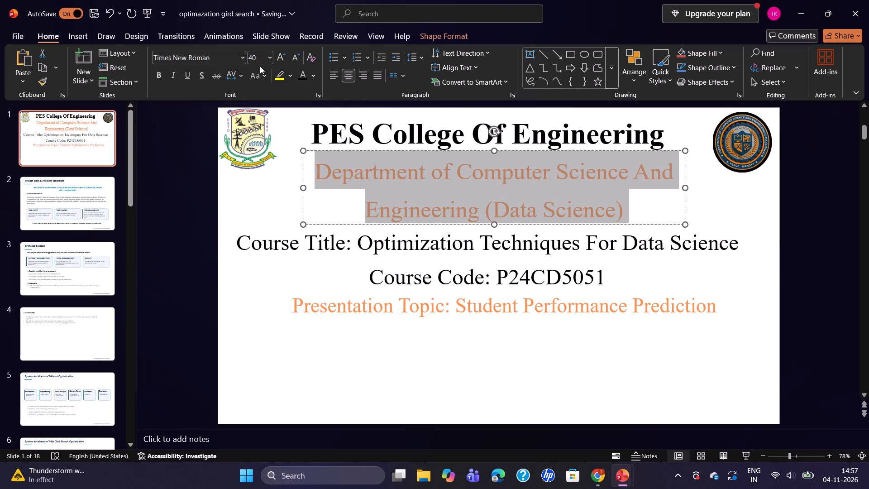
pyautogui.click(726, 312)
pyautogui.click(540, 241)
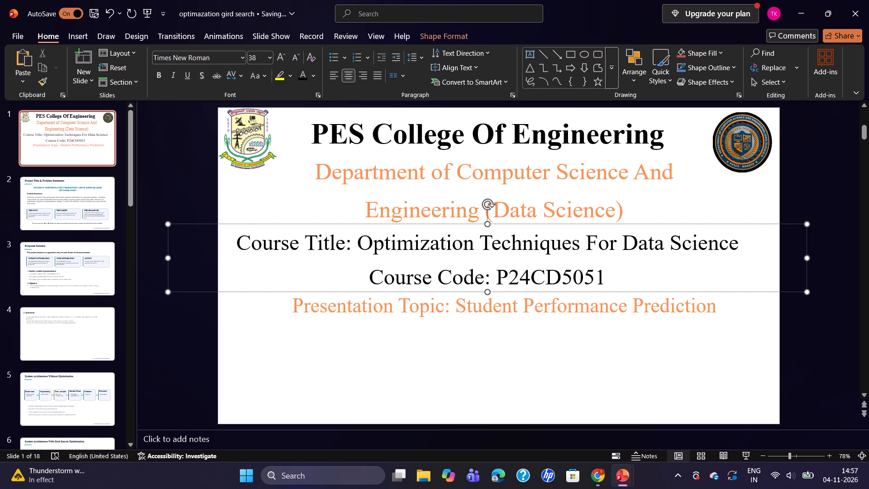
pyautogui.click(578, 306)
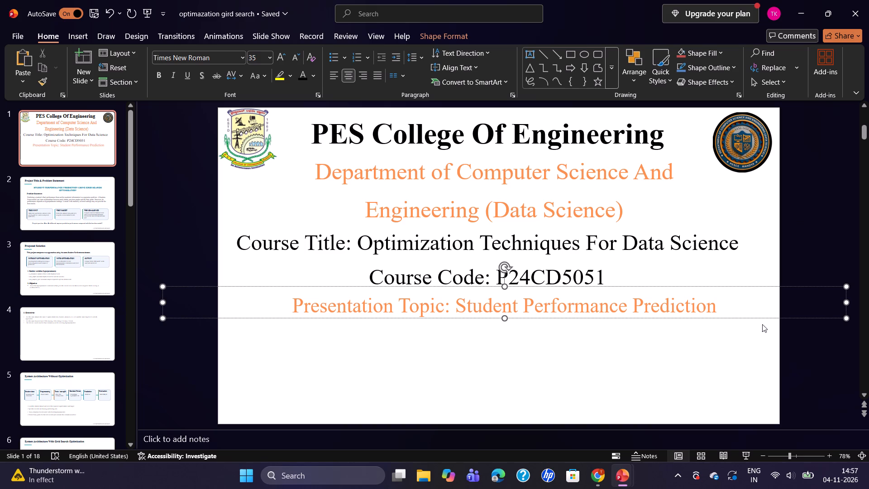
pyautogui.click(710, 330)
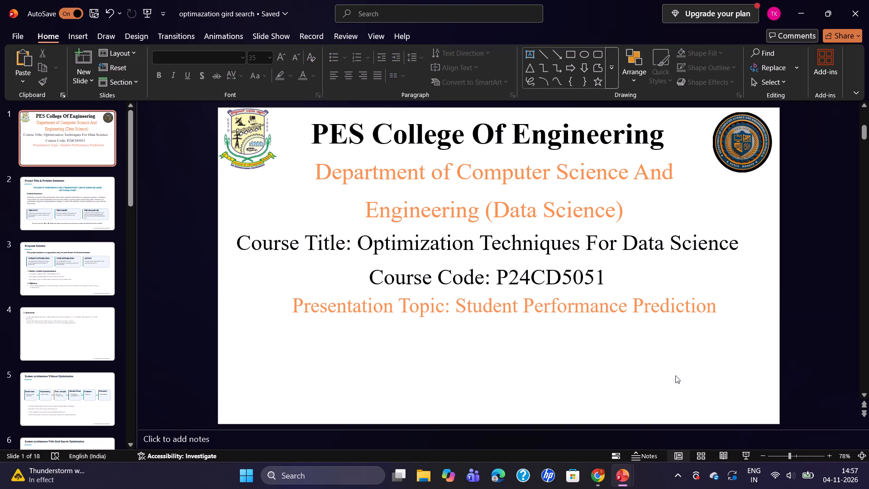
# Copy the "Presenting By:" text box from the DBMS Final ppt0.1 title slide and paste it onto the optimization deck's title slide using the destination theme.
pyautogui.click(673, 431)
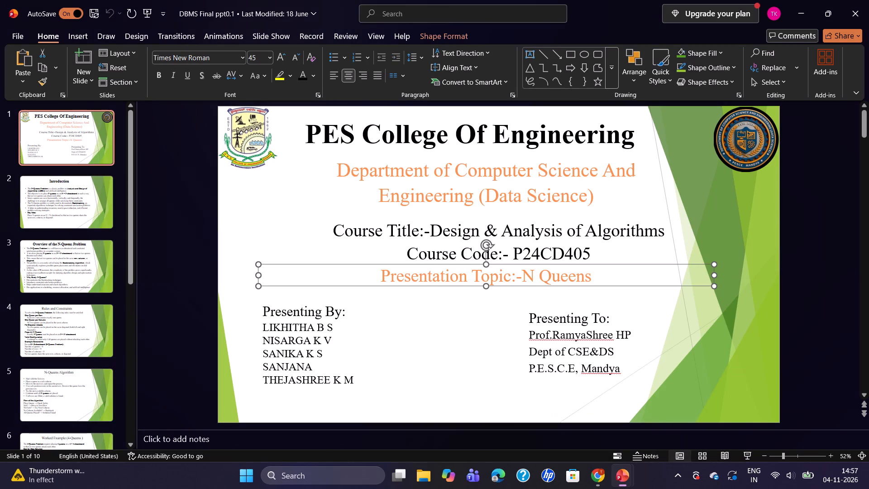
pyautogui.click(317, 364)
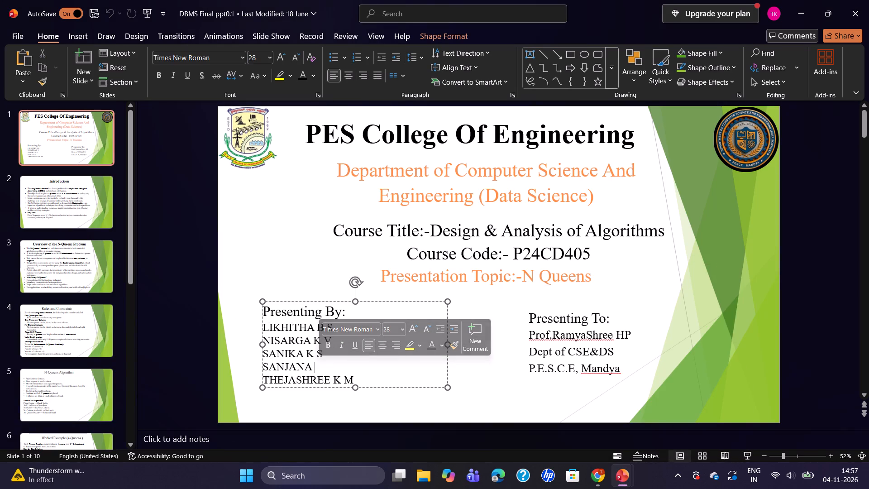
pyautogui.click(303, 301)
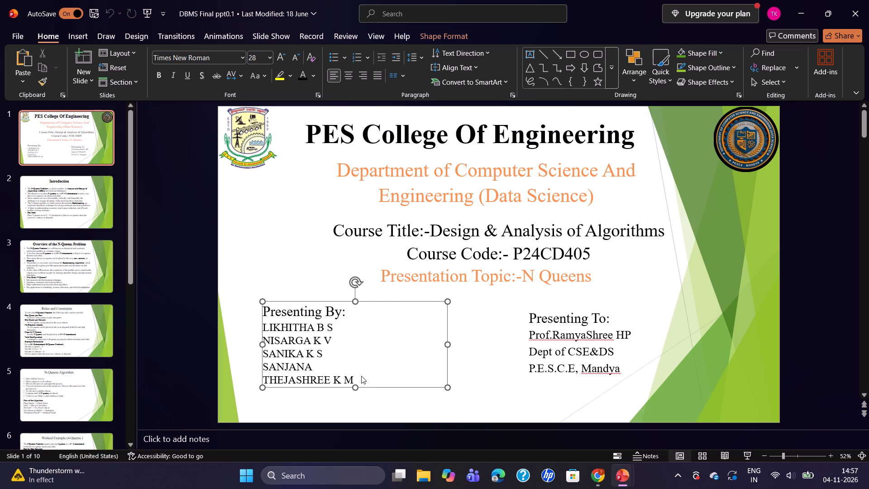
pyautogui.rightClick(306, 302)
pyautogui.click(329, 196)
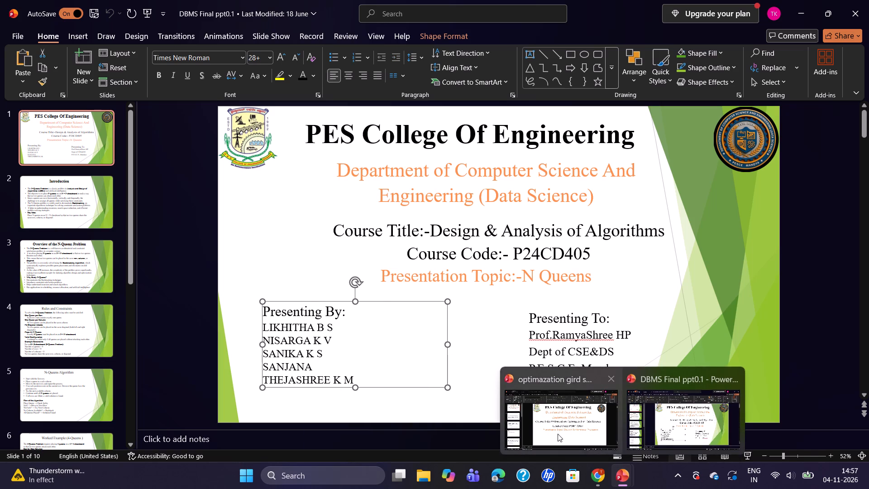
pyautogui.click(554, 430)
pyautogui.rightClick(326, 350)
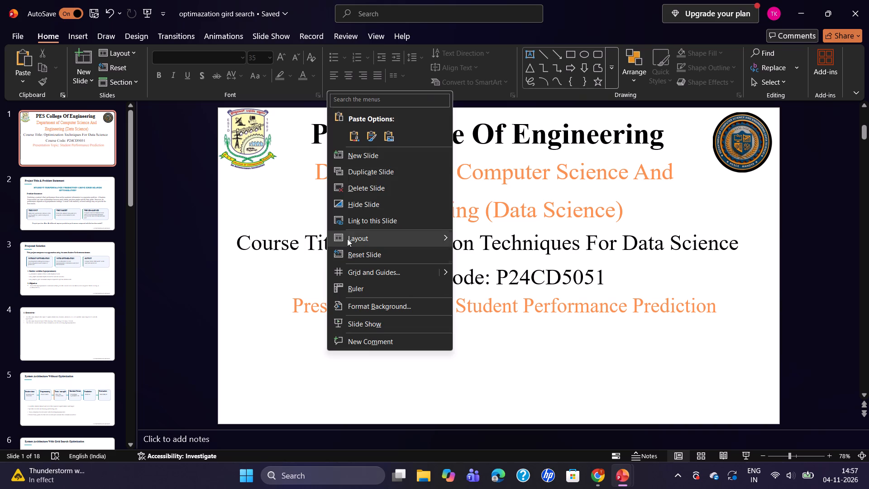
pyautogui.click(355, 137)
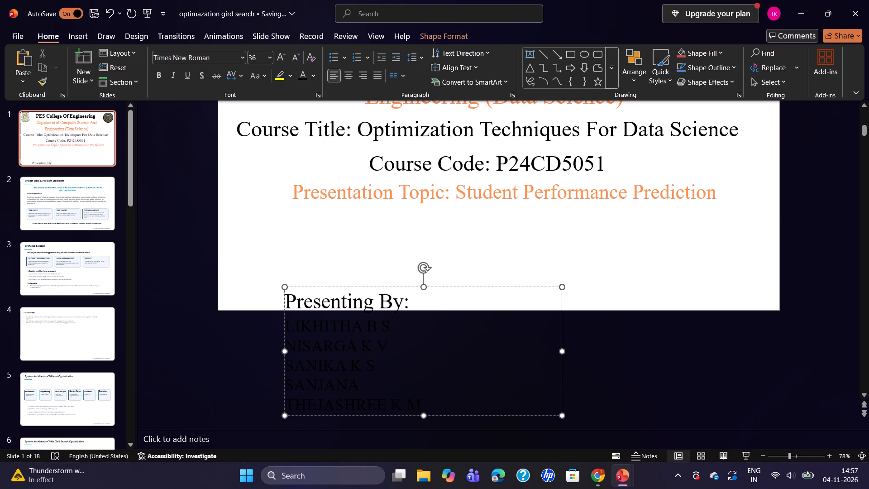
# Narrow the "Presenting By:" text box to about two-thirds of its width and move it up just below the topic line.
pyautogui.moveTo(561, 415); pyautogui.dragTo(462, 321)
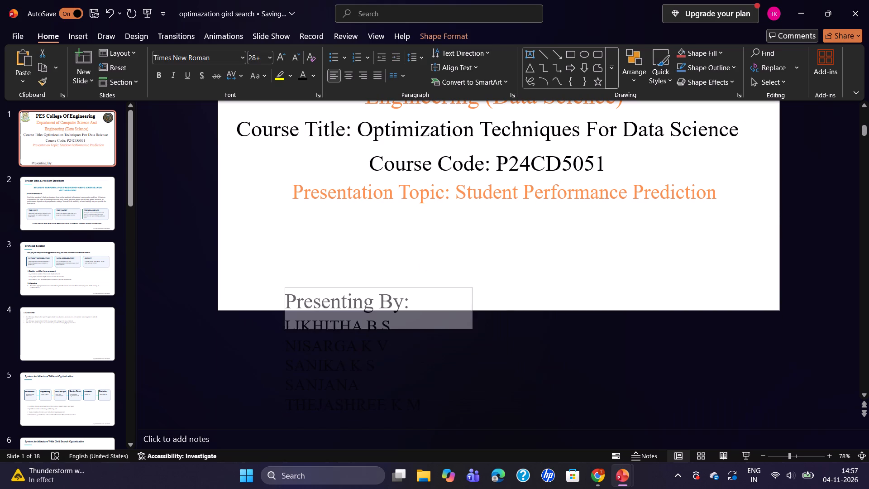
pyautogui.moveTo(462, 321); pyautogui.dragTo(477, 431)
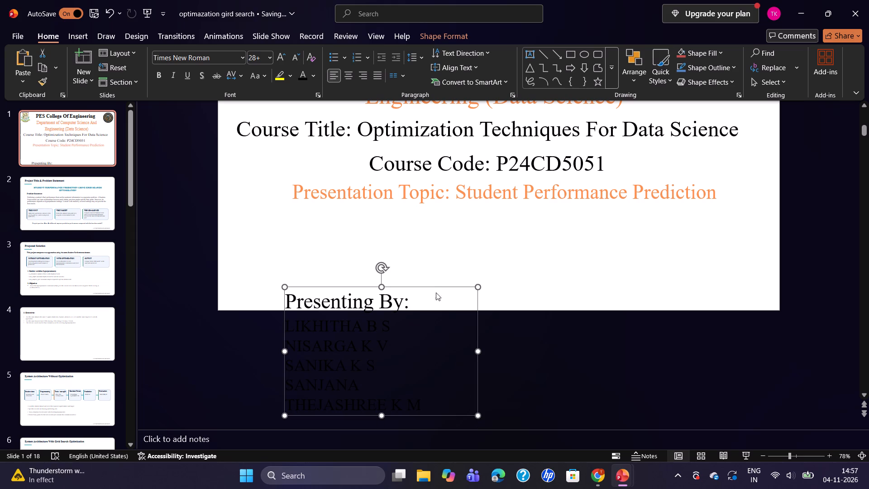
pyautogui.moveTo(428, 289); pyautogui.dragTo(428, 221)
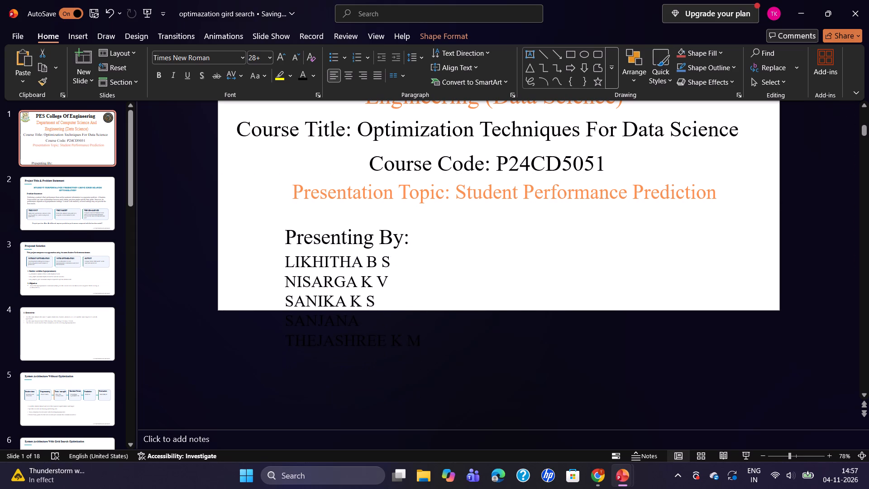
pyautogui.moveTo(428, 221); pyautogui.dragTo(430, 206)
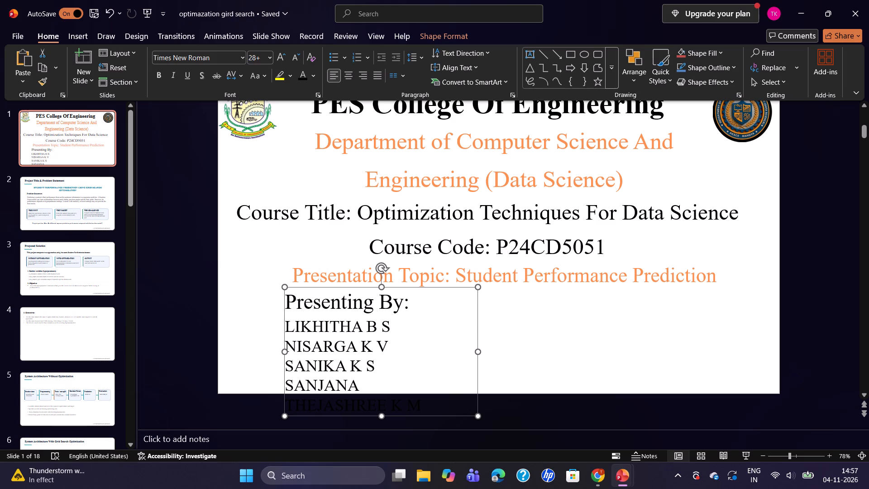
# Set the font size of all text in the "Presenting By:" box to 25.
pyautogui.moveTo(286, 300); pyautogui.dragTo(415, 421)
pyautogui.click(258, 58)
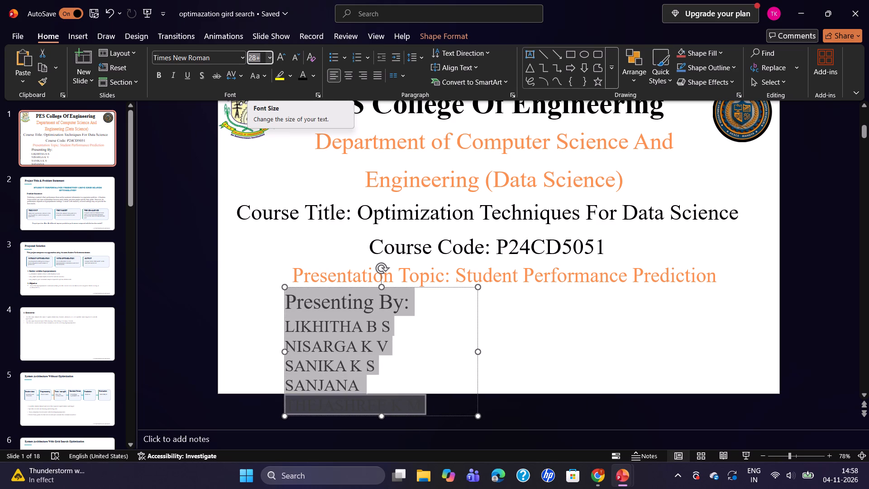
pyautogui.write('25')
pyautogui.press('Return')
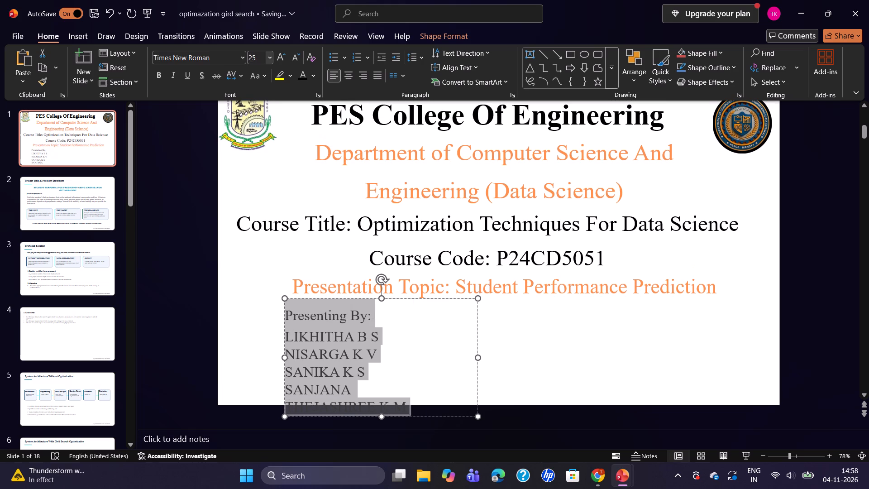
pyautogui.moveTo(504, 309); pyautogui.dragTo(510, 309)
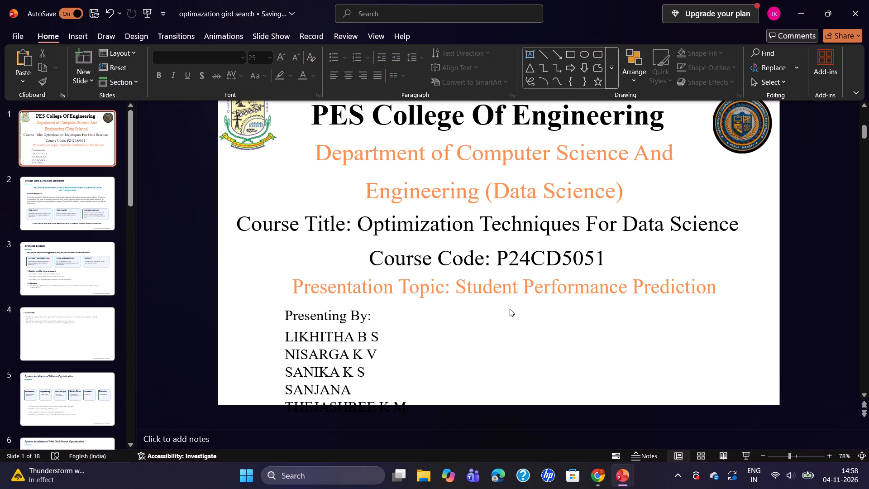
# Move the "Presenting By:" text box slightly up and toward the slide's left edge so every name fits on the slide.
pyautogui.moveTo(358, 345); pyautogui.dragTo(336, 338)
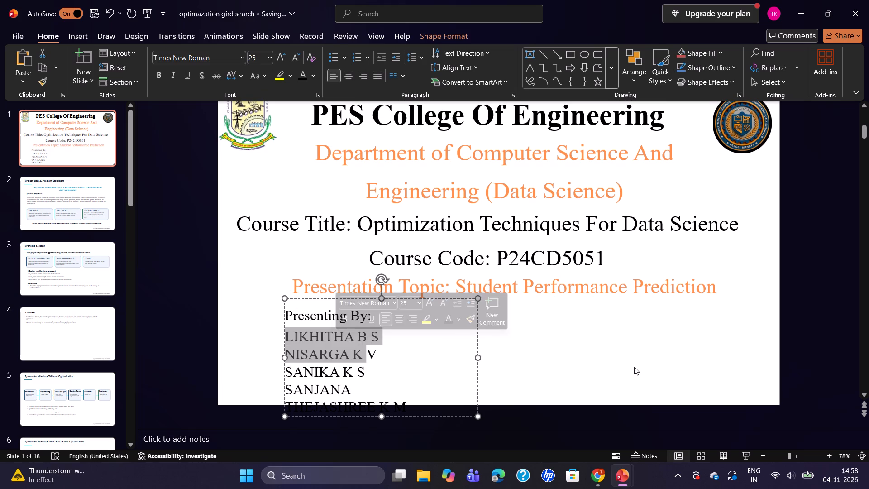
pyautogui.click(634, 367)
pyautogui.click(334, 302)
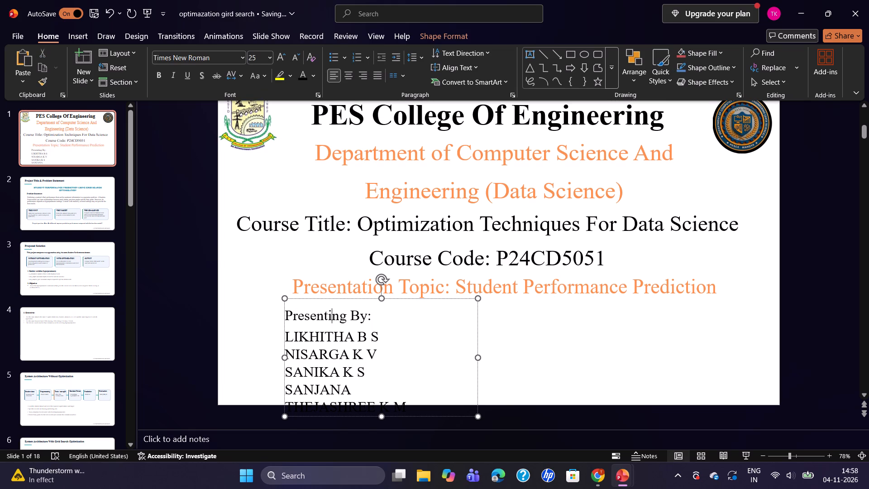
pyautogui.moveTo(332, 299); pyautogui.dragTo(301, 289)
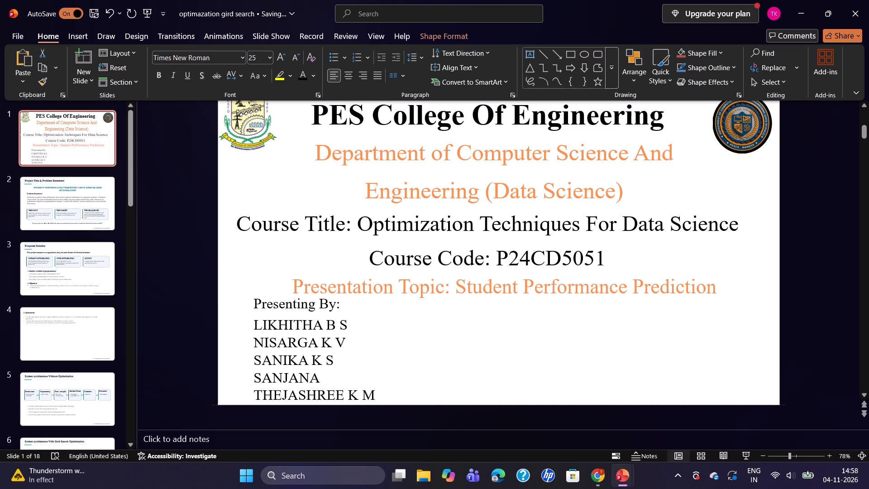
pyautogui.moveTo(301, 289); pyautogui.dragTo(301, 288)
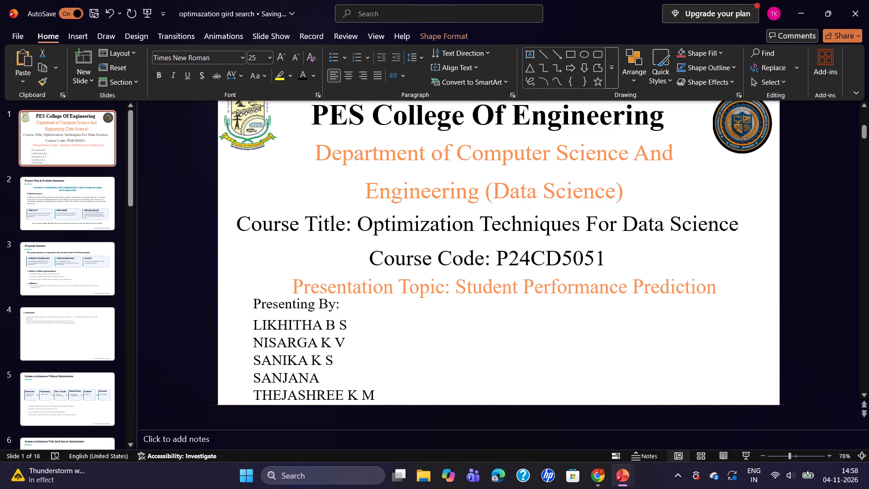
pyautogui.moveTo(301, 288); pyautogui.dragTo(300, 287)
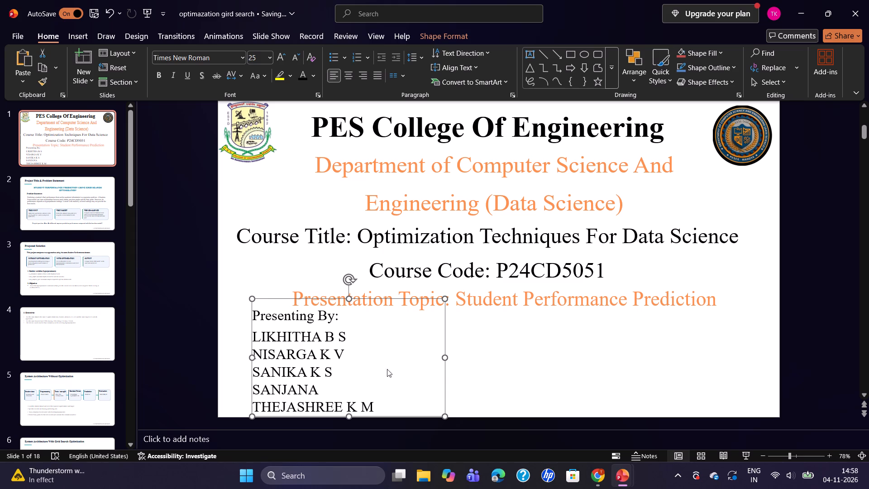
# Delete the fourth presenter's name and its line from the "Presenting By:" list.
pyautogui.click(327, 393)
pyautogui.press('BackSpace')
pyautogui.press('BackSpace')
pyautogui.press('BackSpace')
pyautogui.press('BackSpace')
pyautogui.press('BackSpace')
pyautogui.press('BackSpace')
pyautogui.press('BackSpace')
pyautogui.press('BackSpace')
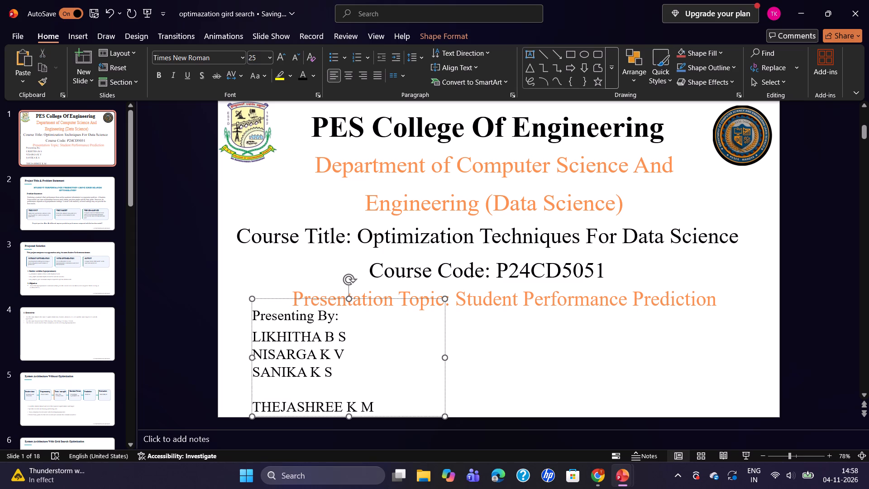
pyautogui.press('BackSpace')
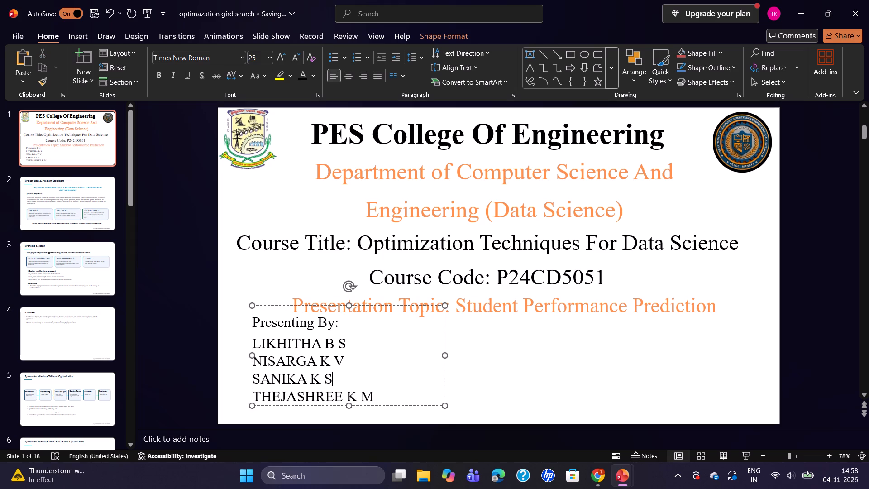
# Replace the second presenter's name in the list with "Ruchitha".
pyautogui.click(345, 357)
pyautogui.press('BackSpace')
pyautogui.press('BackSpace')
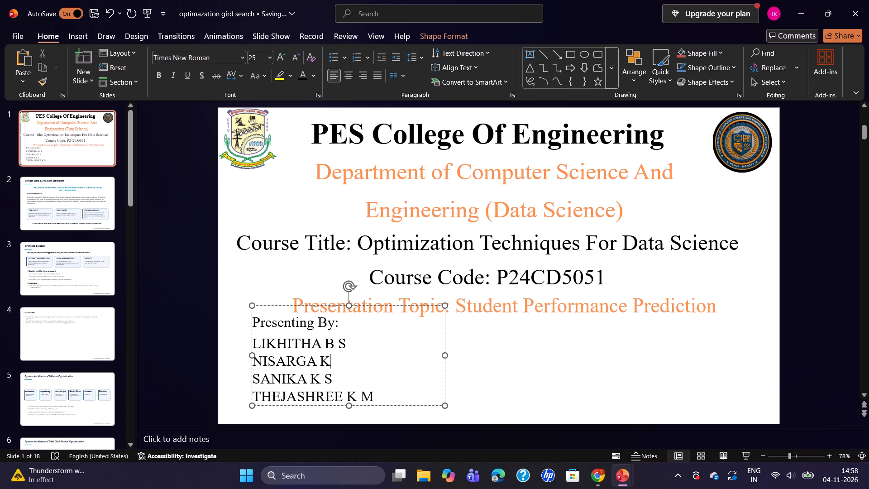
pyautogui.press('BackSpace')
pyautogui.press('BackSpace')
pyautogui.press('BackSpace')
pyautogui.press('BackSpace')
pyautogui.press('BackSpace')
pyautogui.press('BackSpace')
pyautogui.press('BackSpace')
pyautogui.press('BackSpace')
pyautogui.press('BackSpace')
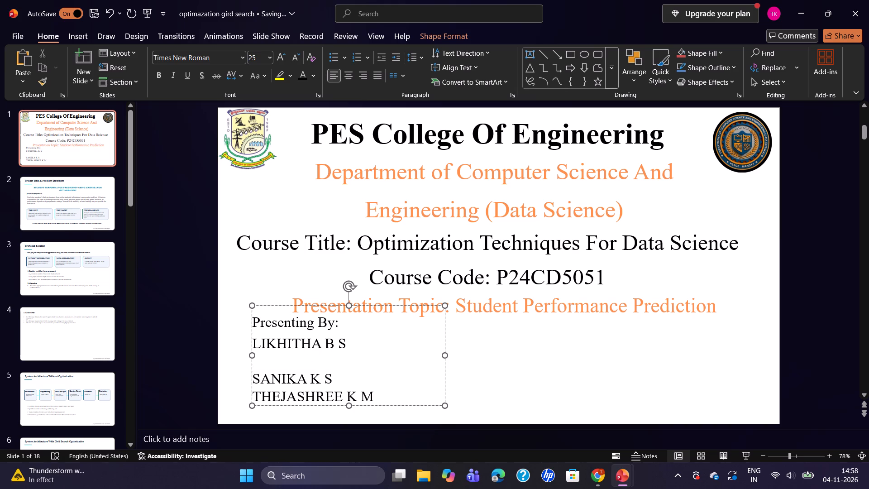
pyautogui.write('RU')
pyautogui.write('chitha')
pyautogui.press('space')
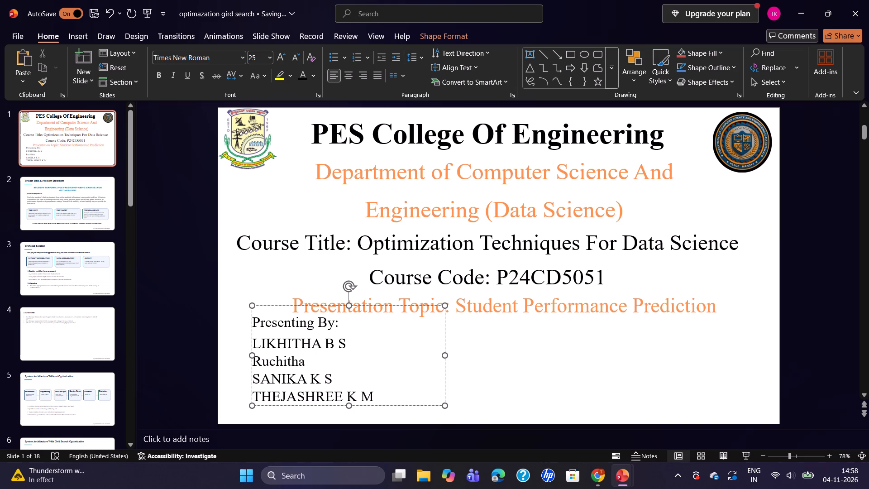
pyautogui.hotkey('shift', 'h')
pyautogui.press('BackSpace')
# Replace the first presenter's name in the list with "Darshan".
pyautogui.click(357, 342)
pyautogui.press('BackSpace')
pyautogui.press('BackSpace')
pyautogui.press('BackSpace')
pyautogui.press('BackSpace')
pyautogui.press('BackSpace')
pyautogui.press('BackSpace')
pyautogui.press('BackSpace')
pyautogui.press('BackSpace')
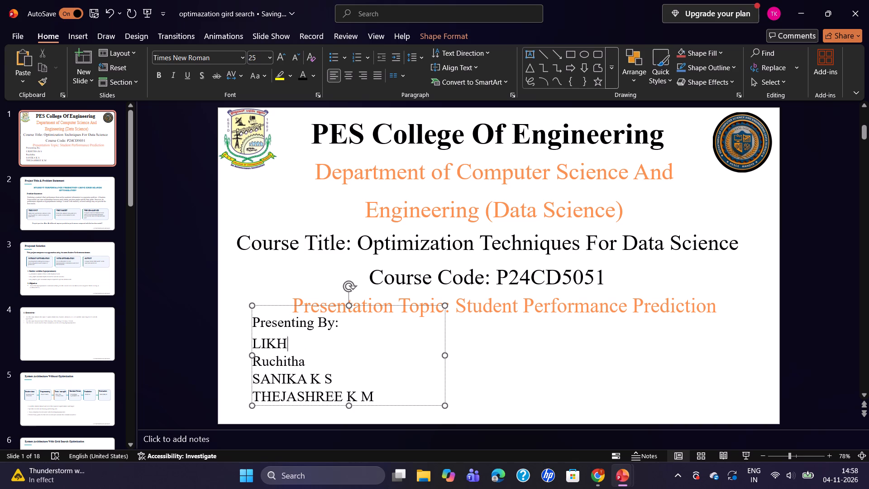
pyautogui.press('BackSpace')
pyautogui.press('BackSpace')
pyautogui.press('BackSpace')
pyautogui.press('BackSpace')
pyautogui.hotkey('shift', 'd')
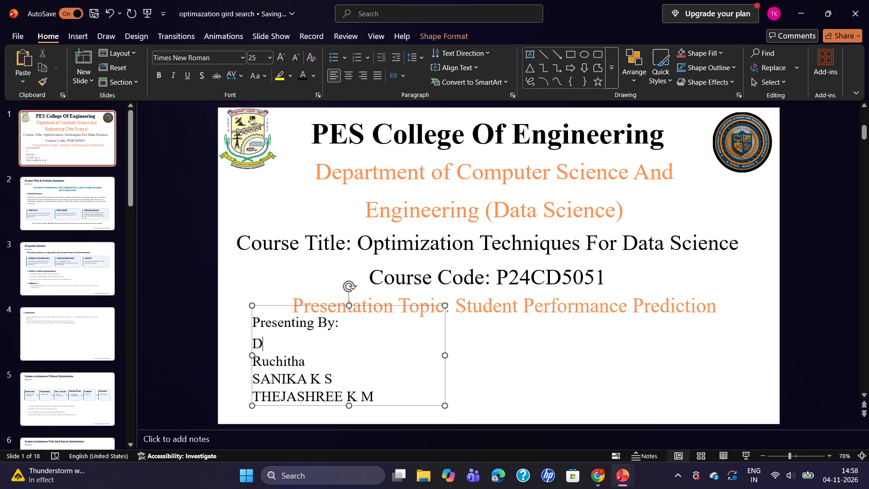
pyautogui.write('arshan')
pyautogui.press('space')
# Rewrite the first presenter's name in all capitals as "DARSHAN".
pyautogui.click(263, 343)
pyautogui.moveTo(263, 343); pyautogui.dragTo(291, 343)
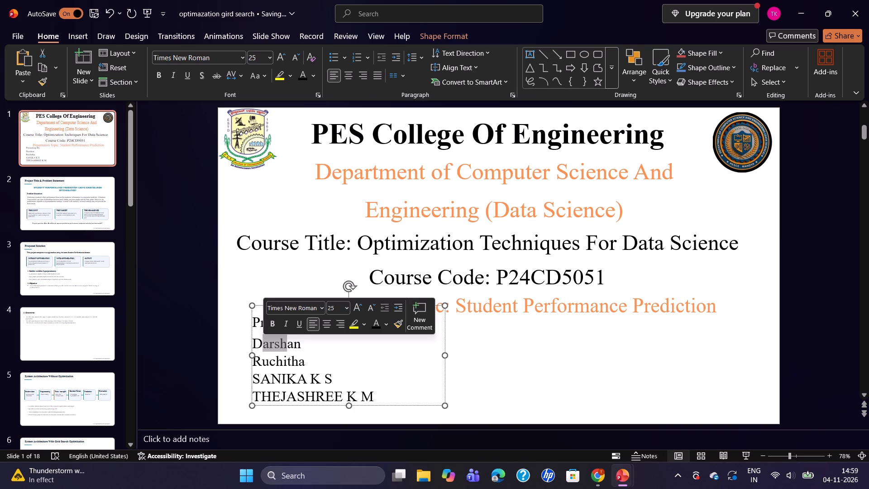
pyautogui.moveTo(291, 343); pyautogui.dragTo(303, 344)
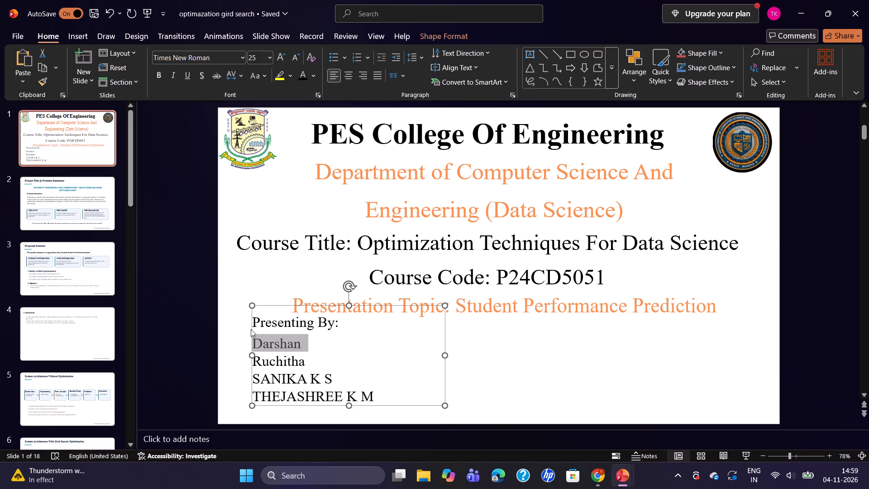
pyautogui.click(301, 342)
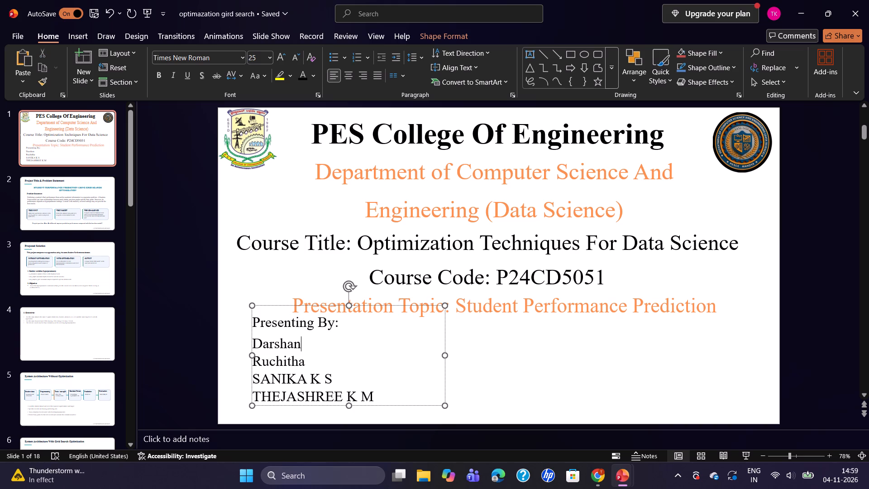
pyautogui.press('BackSpace')
pyautogui.press('BackSpace')
pyautogui.press('BackSpace')
pyautogui.press('BackSpace')
pyautogui.press('BackSpace')
pyautogui.press('BackSpace')
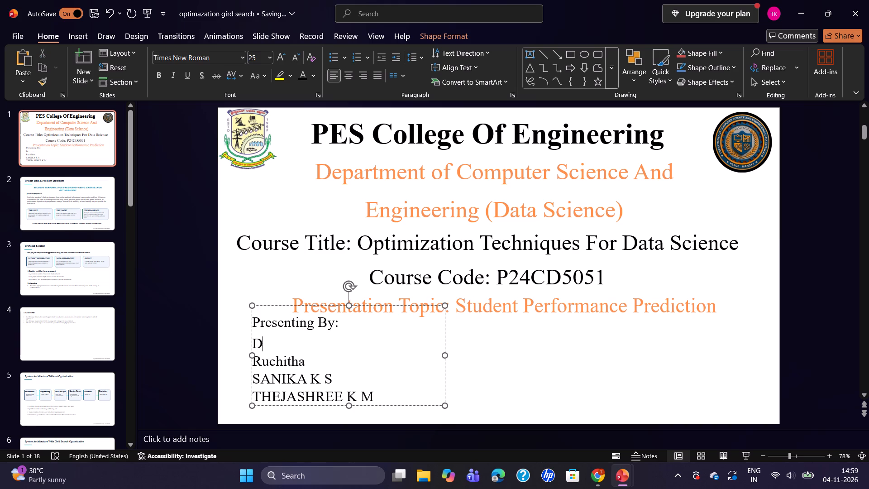
pyautogui.press('a')
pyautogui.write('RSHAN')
# Rewrite the second presenter's name in all capitals as "RUCHITHA".
pyautogui.click(310, 362)
pyautogui.press('BackSpace')
pyautogui.press('BackSpace')
pyautogui.press('BackSpace')
pyautogui.press('BackSpace')
pyautogui.press('BackSpace')
pyautogui.press('BackSpace')
pyautogui.press('BackSpace')
pyautogui.press('BackSpace')
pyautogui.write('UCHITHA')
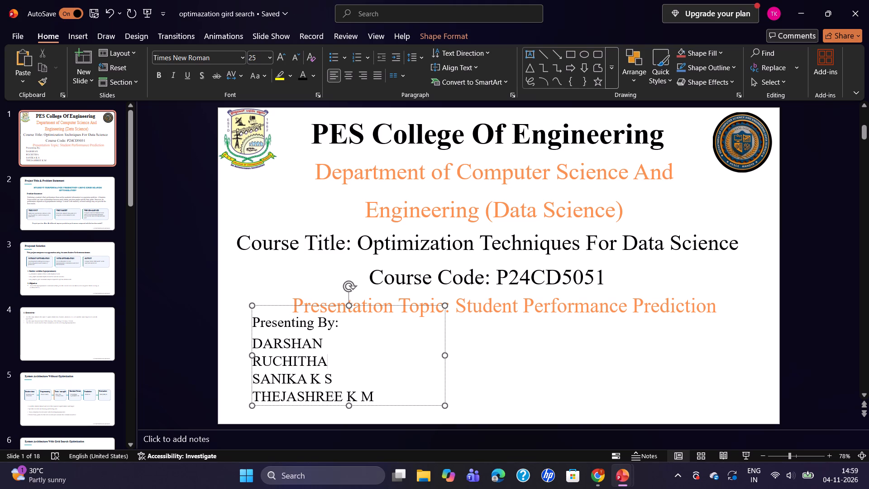
pyautogui.click(530, 364)
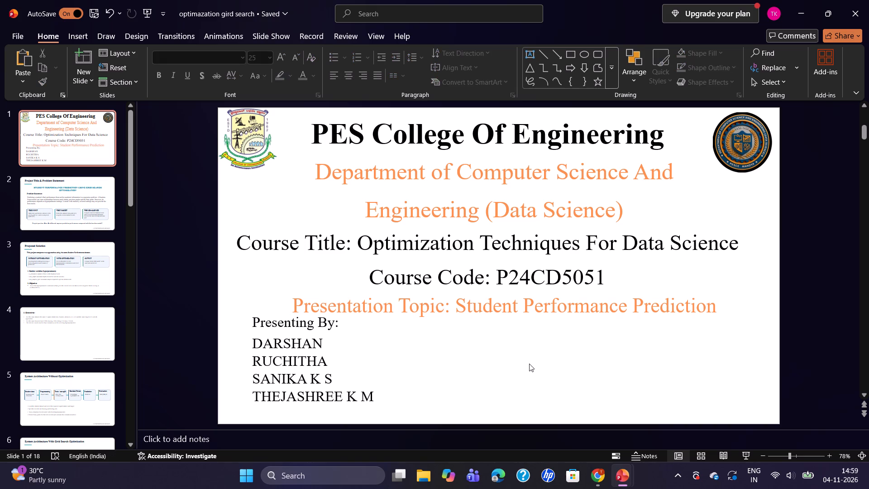
# Move the Presenting By block slightly down and toward the title slide's left edge.
pyautogui.click(348, 364)
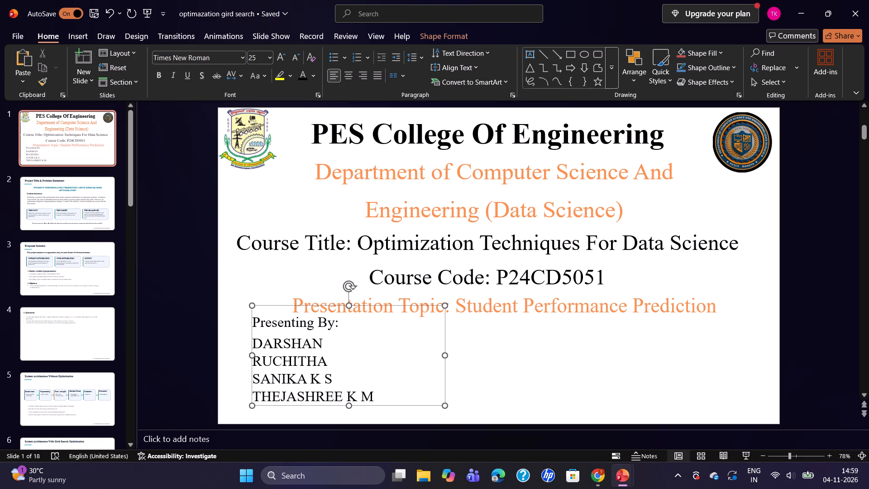
pyautogui.click(280, 306)
pyautogui.moveTo(280, 306); pyautogui.dragTo(266, 312)
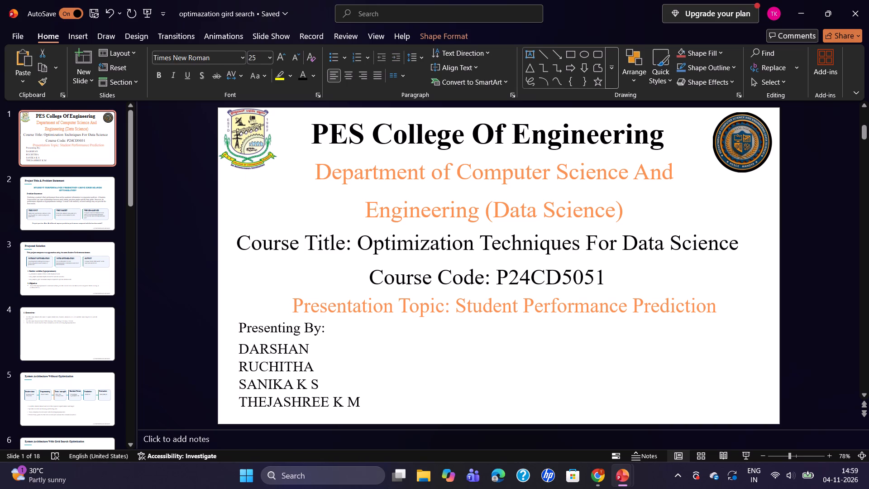
pyautogui.moveTo(266, 312); pyautogui.dragTo(261, 310)
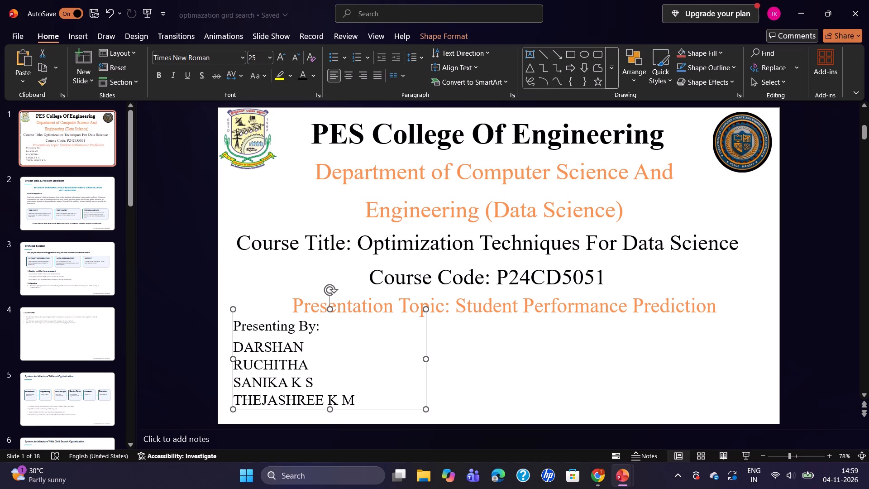
pyautogui.click(306, 364)
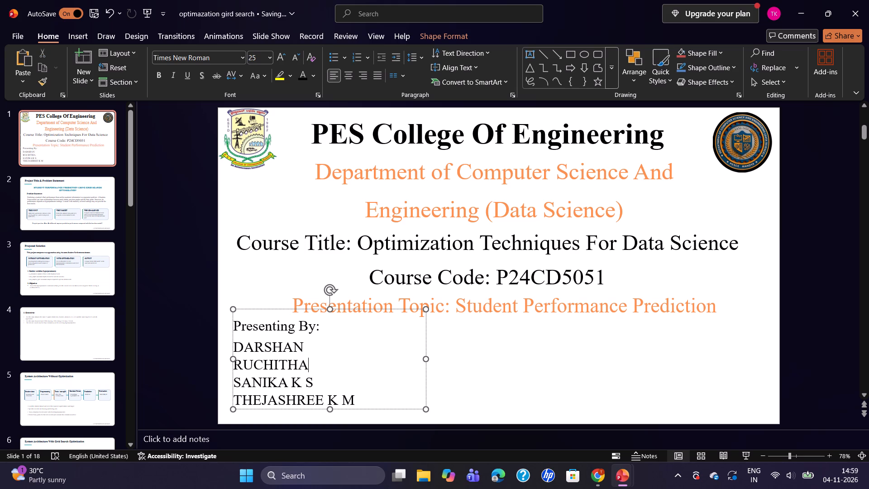
pyautogui.click(525, 357)
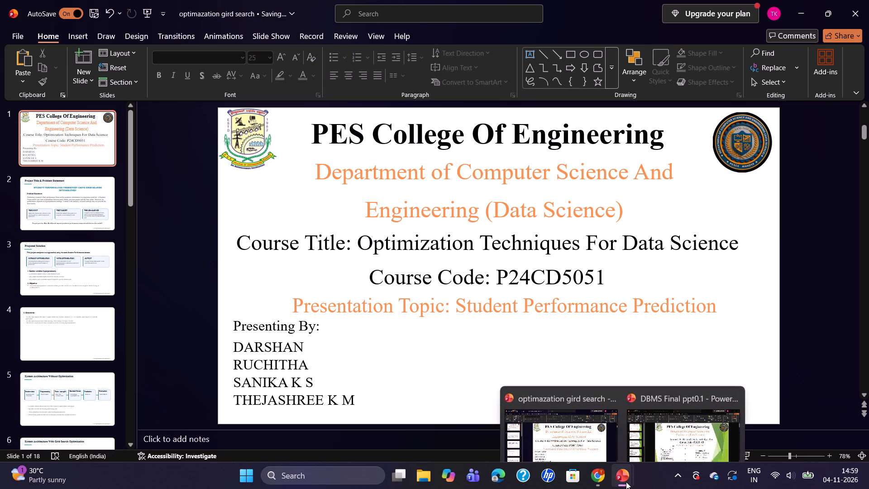
# Copy the Presenting To text box from the DBMS deck's title slide and paste it into the grid search title slide.
pyautogui.click(668, 420)
pyautogui.click(626, 333)
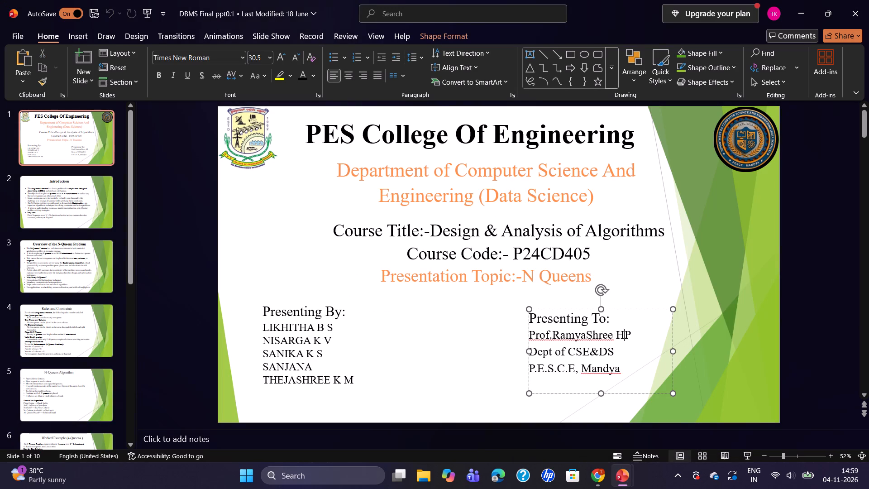
pyautogui.click(556, 308)
pyautogui.rightClick(556, 308)
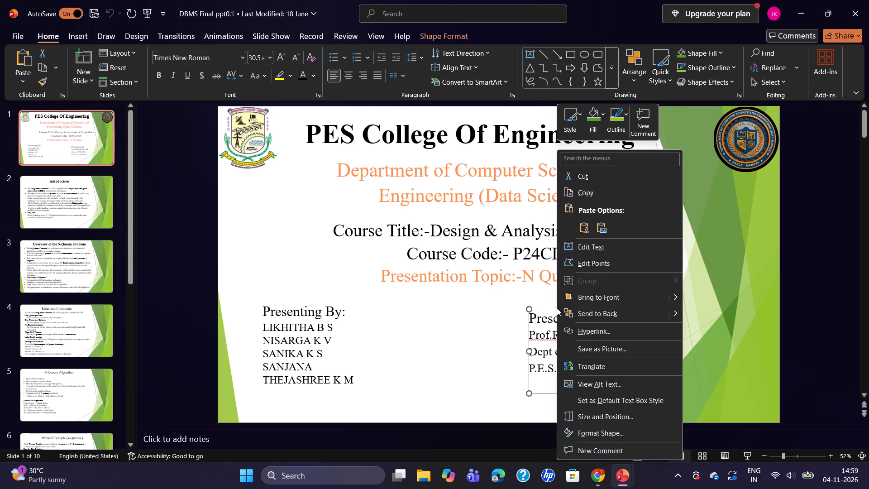
pyautogui.click(586, 197)
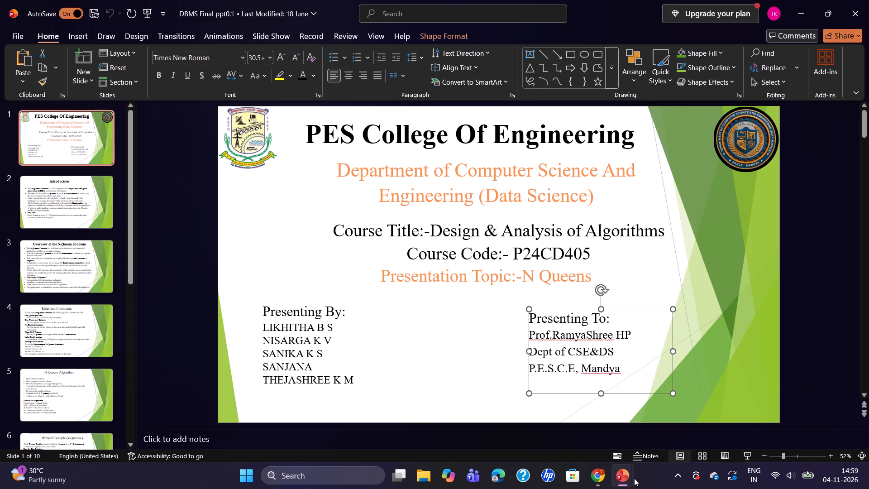
pyautogui.click(575, 438)
pyautogui.rightClick(548, 360)
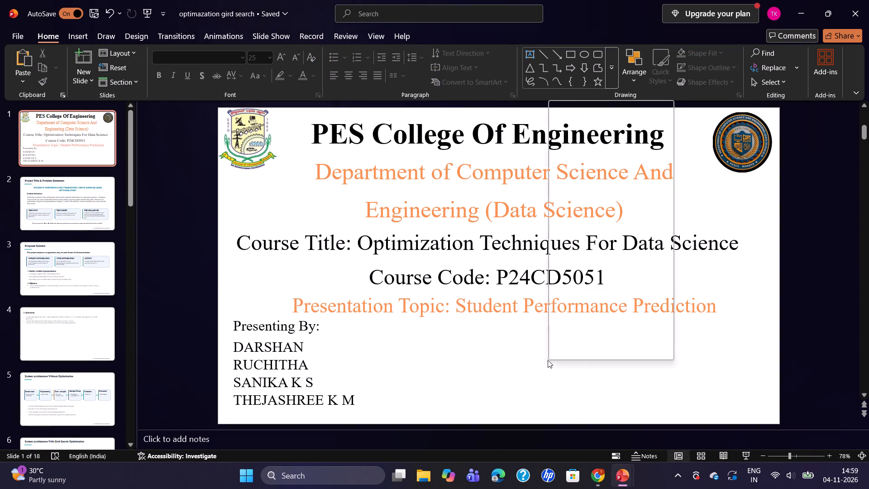
pyautogui.click(574, 145)
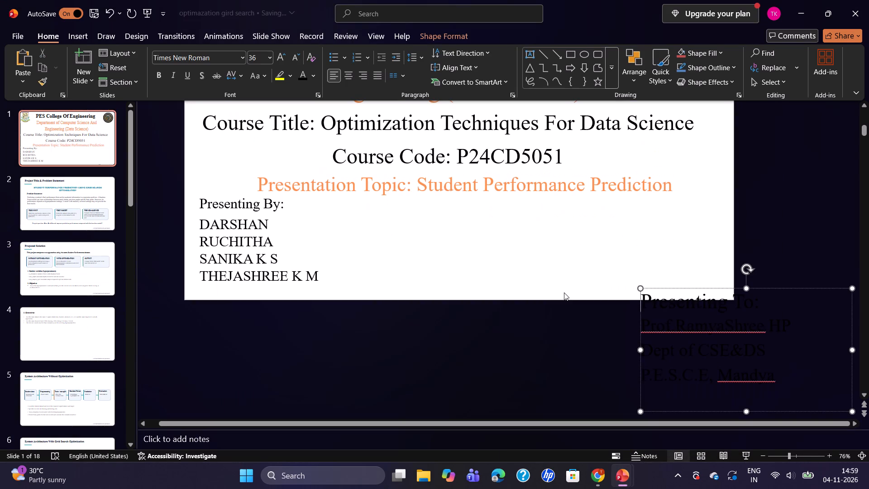
# Move the pasted Presenting To block onto the slide's lower right area, opposite the presenter list, and narrow its text box.
pyautogui.moveTo(679, 288); pyautogui.dragTo(578, 235)
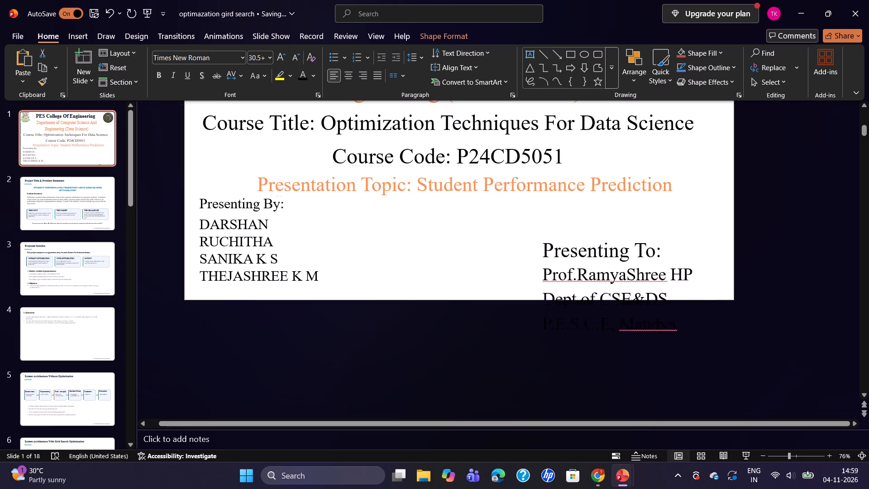
pyautogui.moveTo(578, 235); pyautogui.dragTo(541, 192)
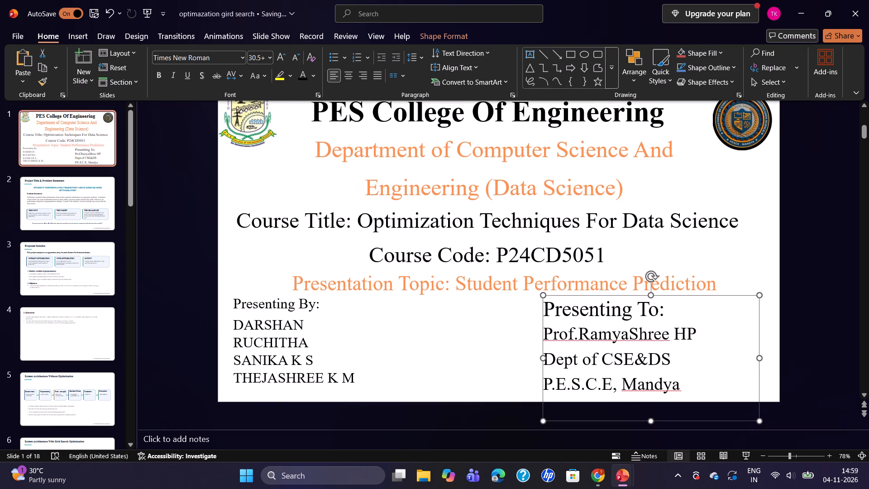
pyautogui.moveTo(543, 293); pyautogui.dragTo(628, 322)
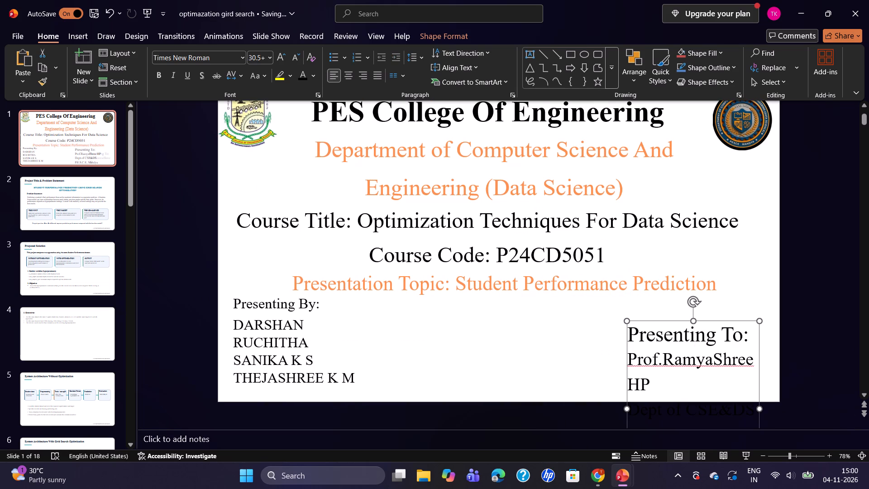
pyautogui.moveTo(663, 365); pyautogui.dragTo(598, 321)
pyautogui.click(579, 321)
pyautogui.click(646, 324)
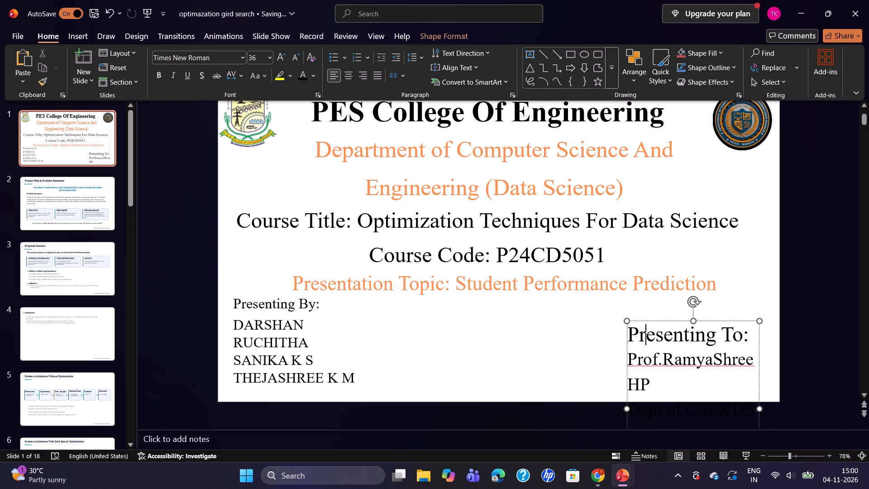
pyautogui.click(645, 320)
pyautogui.moveTo(645, 320); pyautogui.dragTo(624, 308)
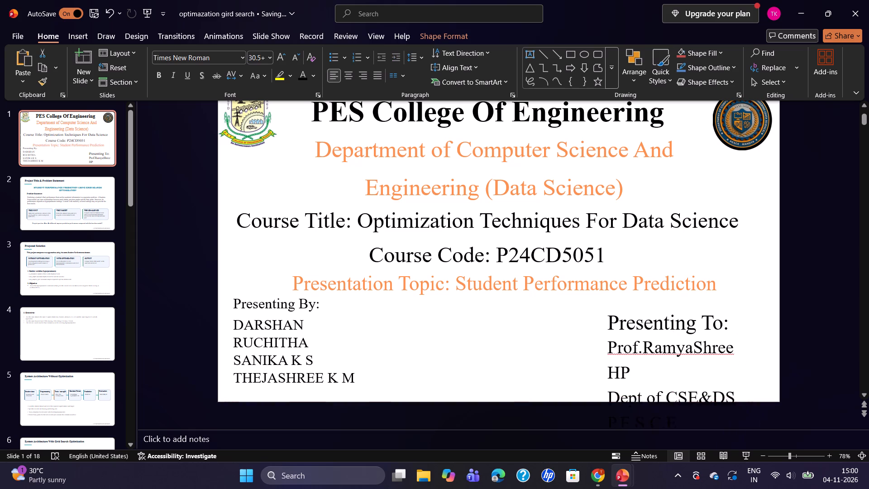
pyautogui.moveTo(624, 308); pyautogui.dragTo(602, 288)
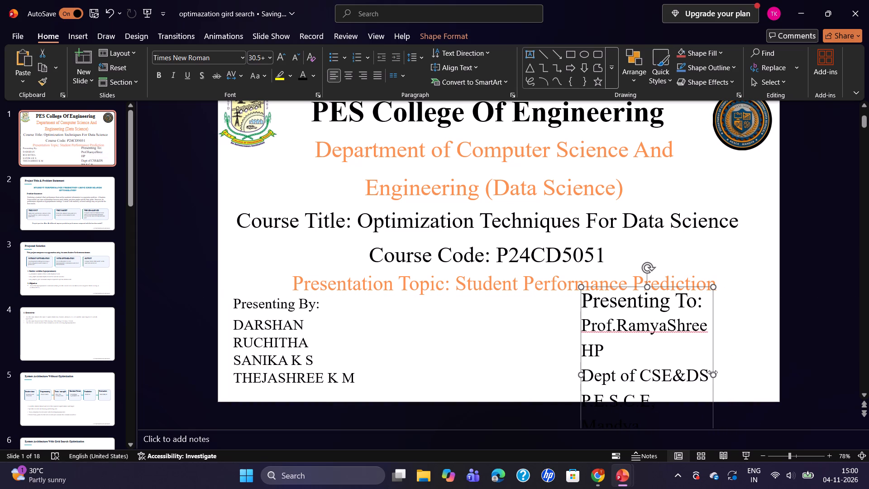
# Widen the Presenting To text box so the professor's name and the institution each fit on one line.
pyautogui.moveTo(713, 375); pyautogui.dragTo(757, 361)
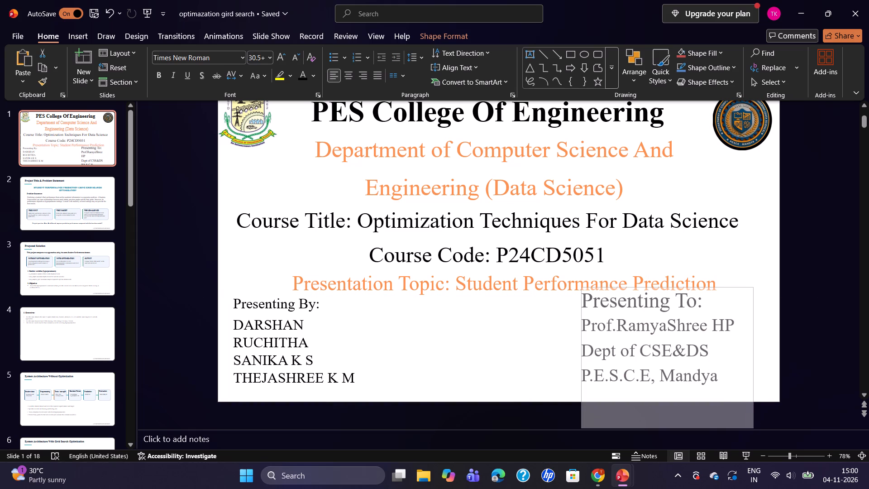
pyautogui.moveTo(757, 361); pyautogui.dragTo(765, 360)
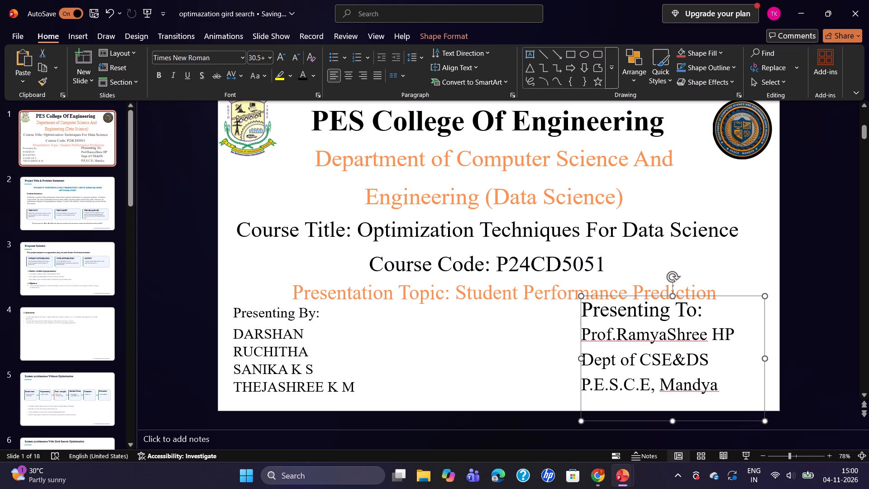
# Nudge the Presenting To block down so its heading sits clear of the presentation topic line.
pyautogui.click(724, 387)
pyautogui.moveTo(724, 387); pyautogui.dragTo(628, 340)
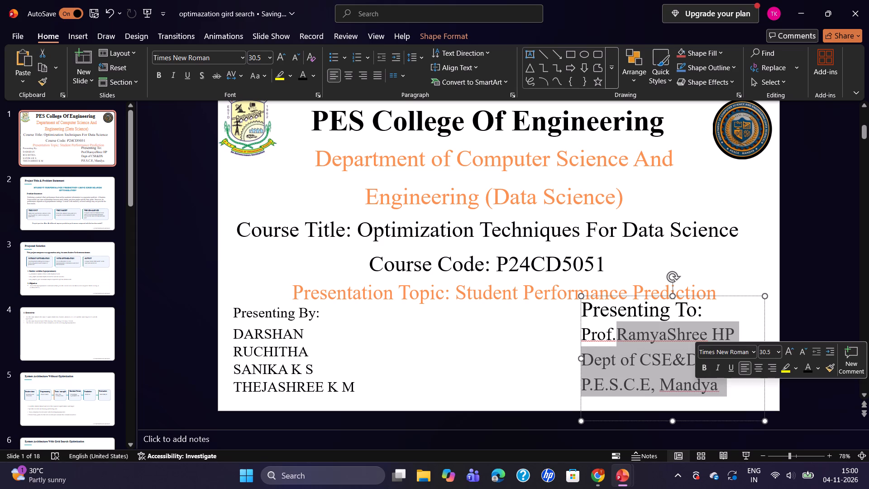
pyautogui.moveTo(628, 340); pyautogui.dragTo(604, 337)
pyautogui.click(527, 362)
pyautogui.click(611, 347)
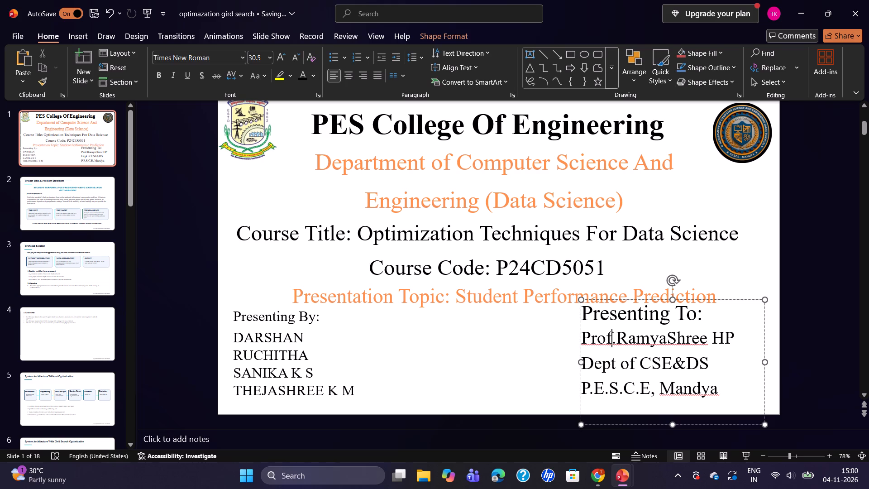
pyautogui.click(630, 299)
pyautogui.moveTo(630, 299); pyautogui.dragTo(630, 300)
pyautogui.moveTo(630, 300); pyautogui.dragTo(629, 307)
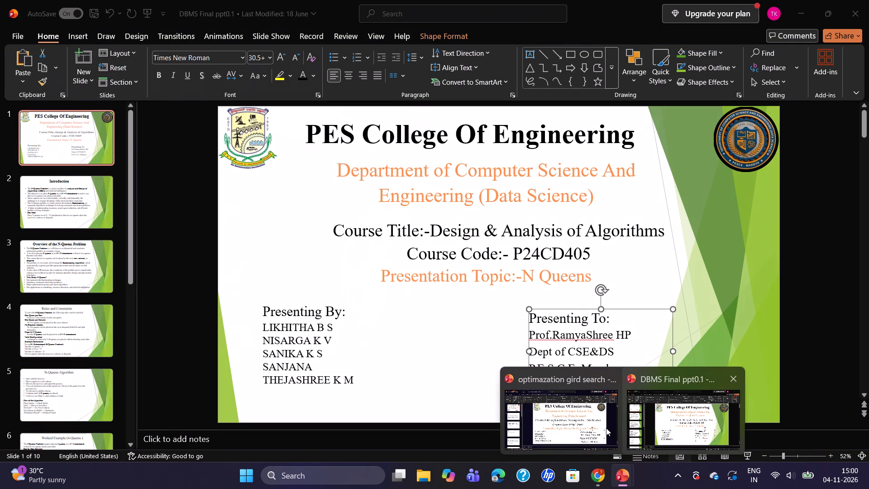
# Set all the text in the Presenting To block to font size 25, matching the Presenting By block.
pyautogui.click(572, 428)
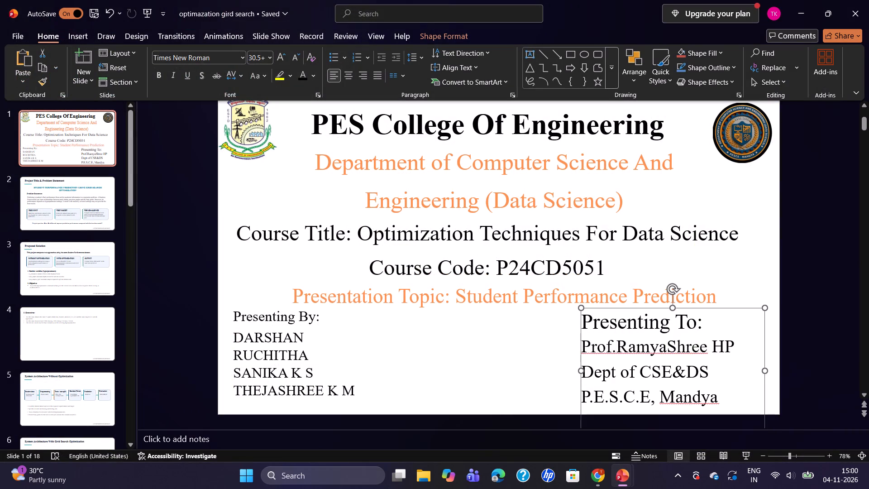
pyautogui.click(282, 332)
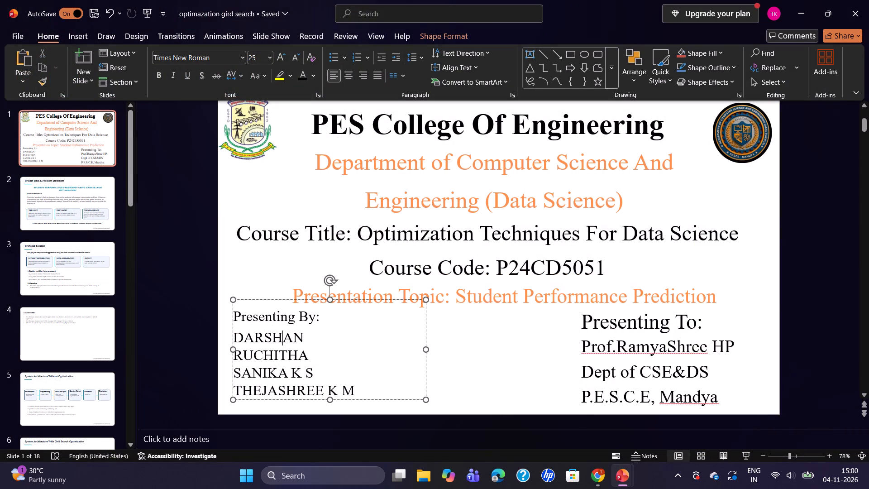
pyautogui.click(284, 318)
pyautogui.click(662, 349)
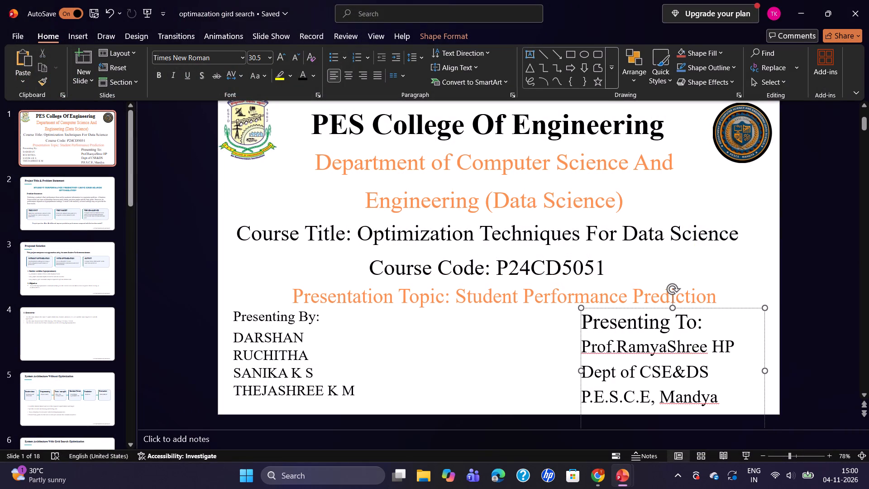
pyautogui.moveTo(584, 320); pyautogui.dragTo(778, 401)
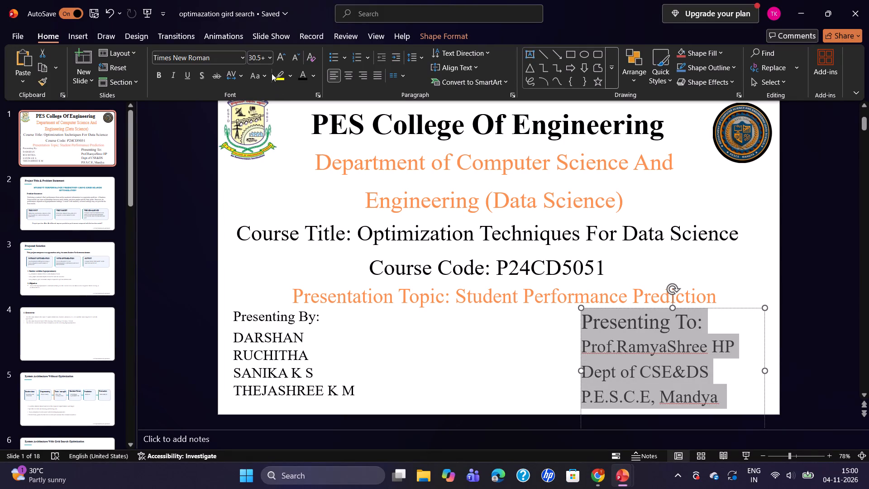
pyautogui.click(267, 56)
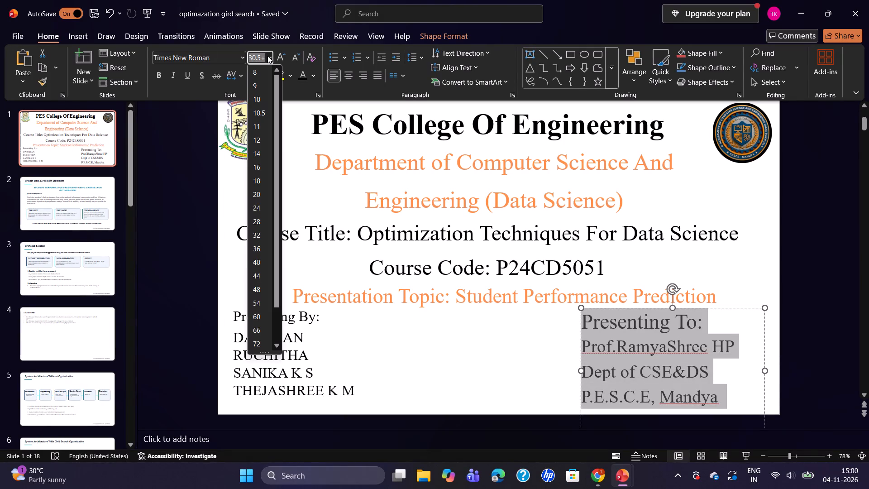
pyautogui.click(262, 55)
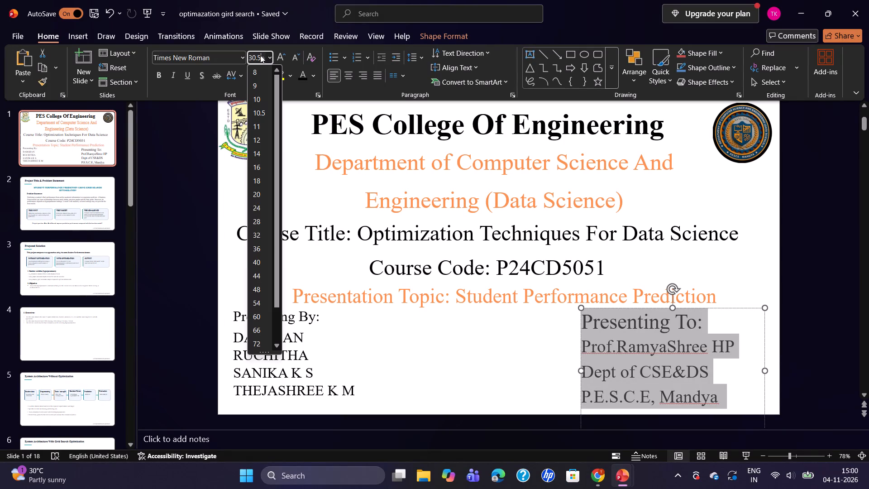
pyautogui.click(260, 55)
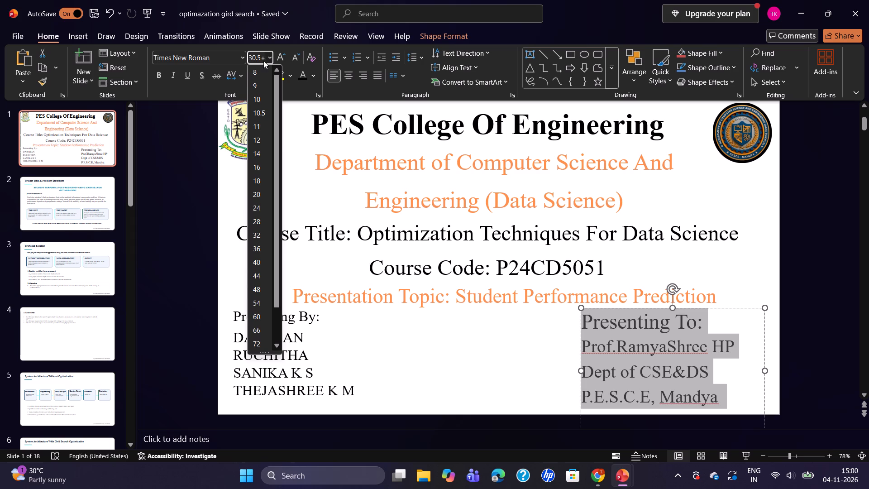
pyautogui.click(263, 58)
pyautogui.press('BackSpace')
pyautogui.press('BackSpace')
pyautogui.press('BackSpace')
pyautogui.press('BackSpace')
pyautogui.press('BackSpace')
pyautogui.press('BackSpace')
pyautogui.press('BackSpace')
pyautogui.press('BackSpace')
pyautogui.press('BackSpace')
pyautogui.press('BackSpace')
pyautogui.press('BackSpace')
pyautogui.press('BackSpace')
pyautogui.press('BackSpace')
pyautogui.press('BackSpace')
pyautogui.press('BackSpace')
pyautogui.press('BackSpace')
pyautogui.press('BackSpace')
pyautogui.press('BackSpace')
pyautogui.press('BackSpace')
pyautogui.press('BackSpace')
pyautogui.write('25')
pyautogui.press('Return')
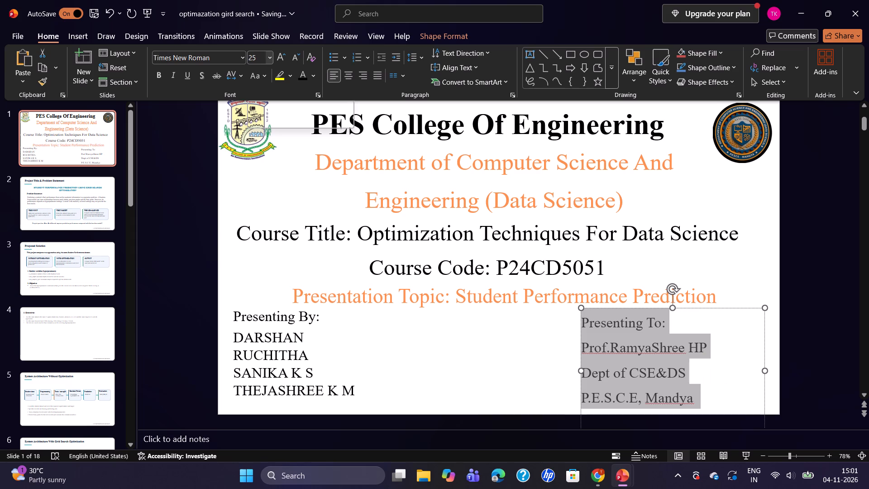
pyautogui.click(418, 343)
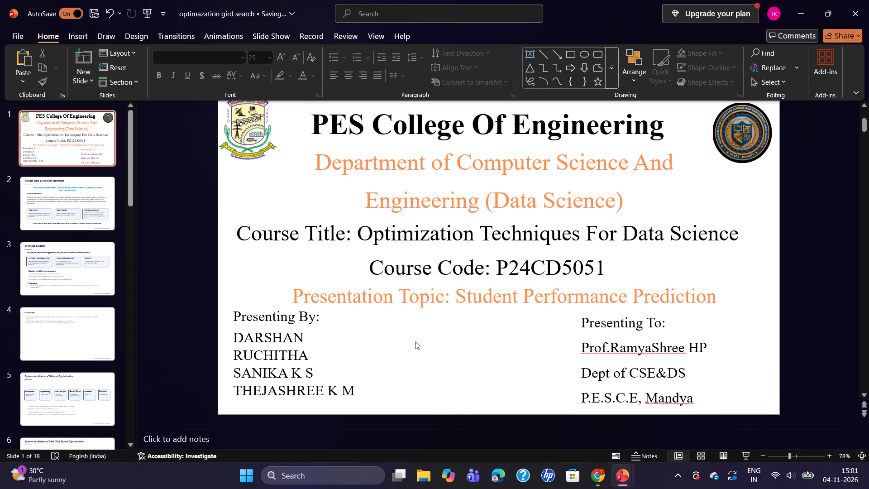
# Lower the Presenting By block so its heading lines up with the Presenting To heading.
pyautogui.click(296, 335)
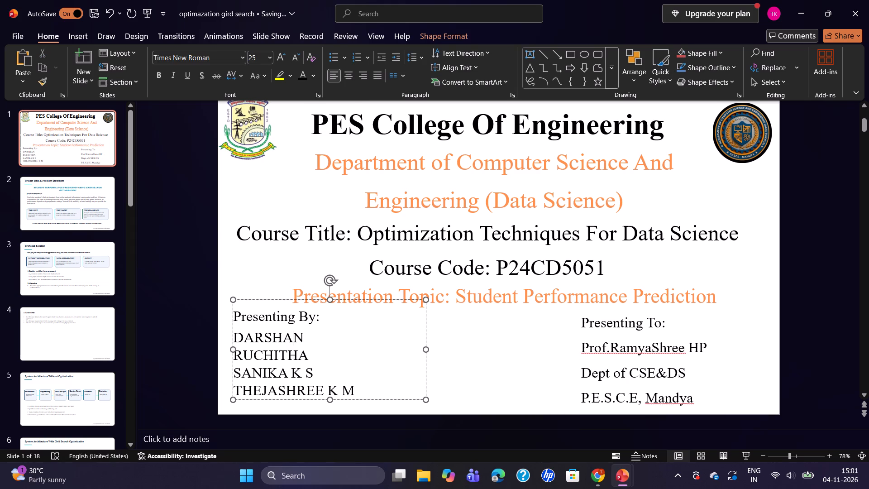
pyautogui.click(274, 299)
pyautogui.moveTo(272, 301); pyautogui.dragTo(269, 305)
# Shift the Presenting To block sideways until its box meets the slide's right edge, keeping its heading level with Presenting By.
pyautogui.click(649, 364)
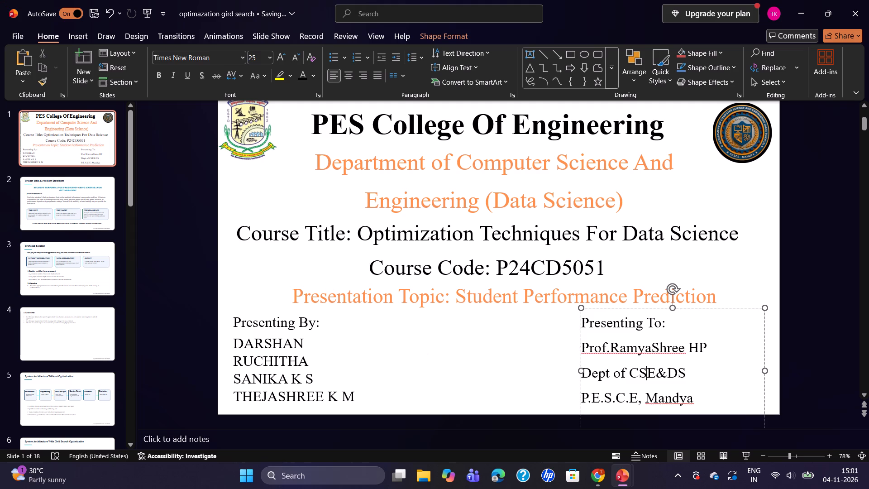
pyautogui.click(606, 307)
pyautogui.moveTo(606, 307); pyautogui.dragTo(606, 306)
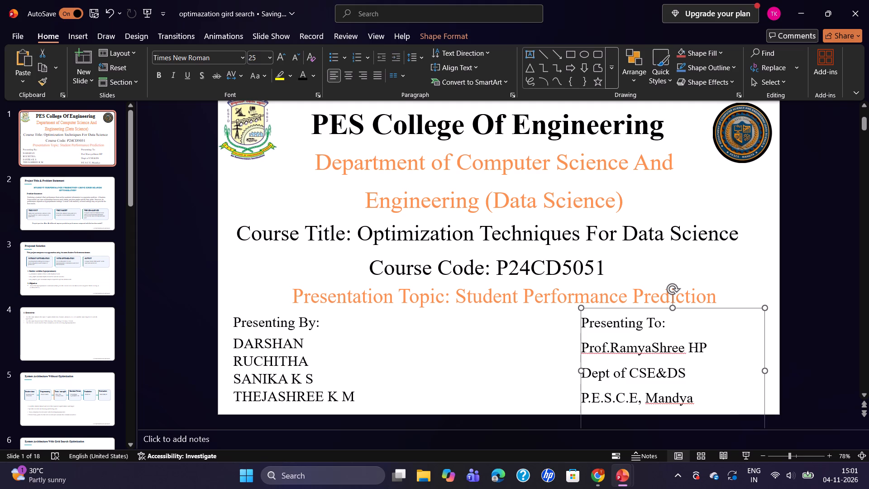
pyautogui.moveTo(606, 306); pyautogui.dragTo(624, 306)
# Delete the professor's name from the Presenting To block, leaving only the title "Prof." on that line.
pyautogui.click(615, 351)
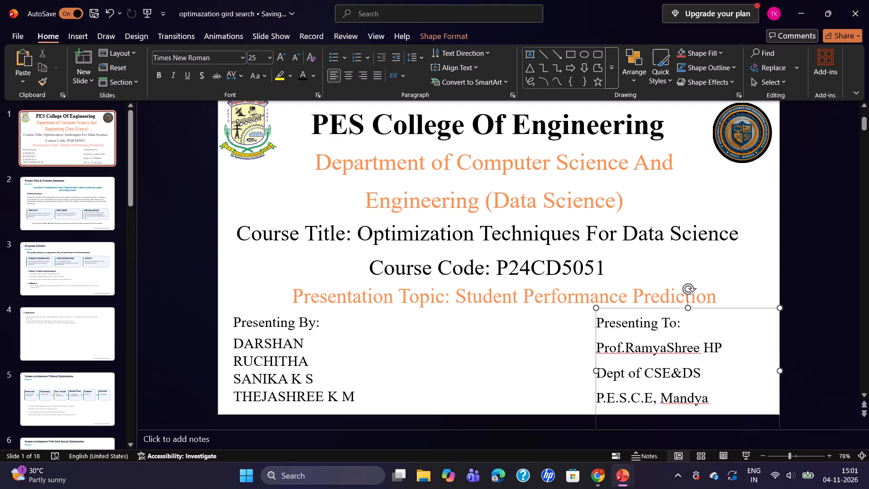
pyautogui.click(598, 347)
pyautogui.click(625, 345)
pyautogui.moveTo(625, 345); pyautogui.dragTo(724, 349)
pyautogui.press('BackSpace')
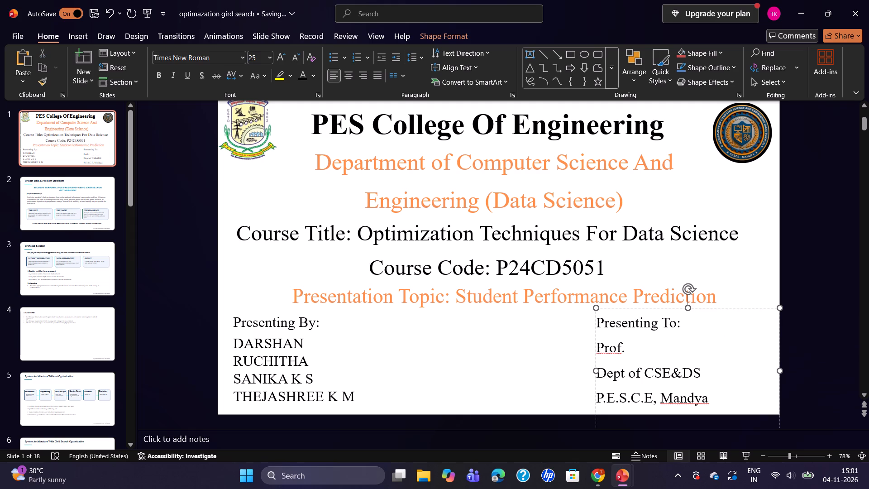
pyautogui.click(705, 332)
pyautogui.click(705, 332)
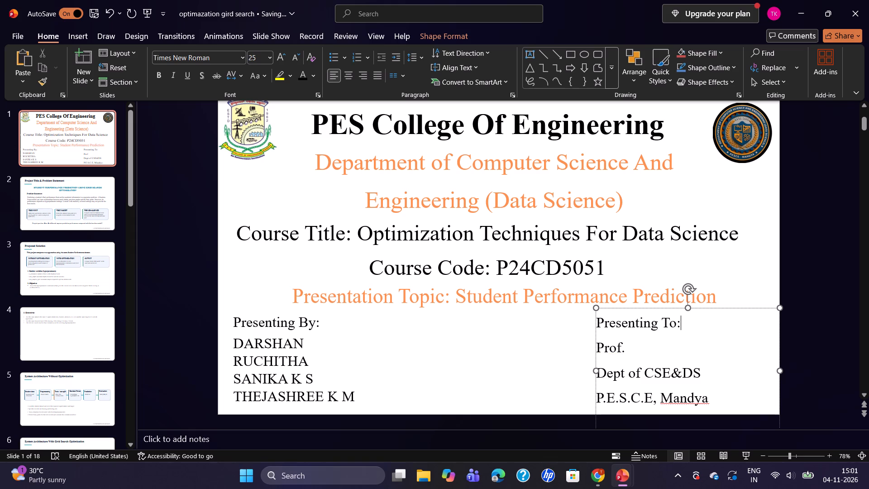
pyautogui.click(704, 337)
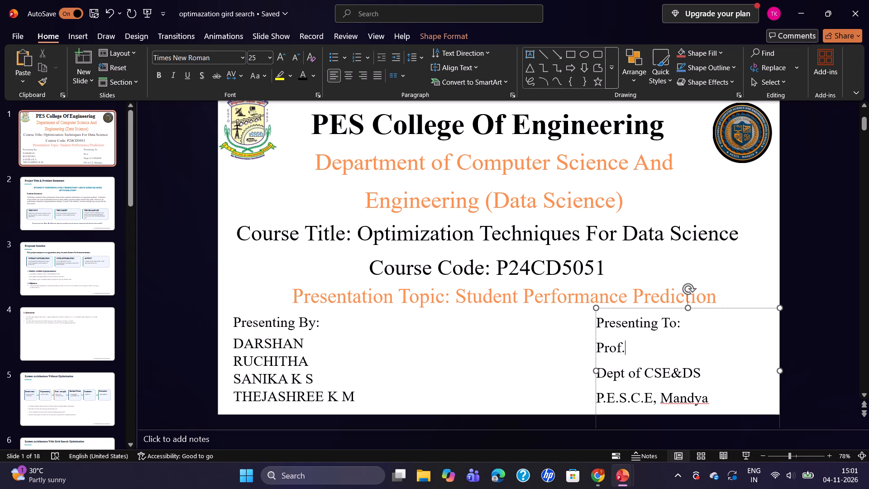
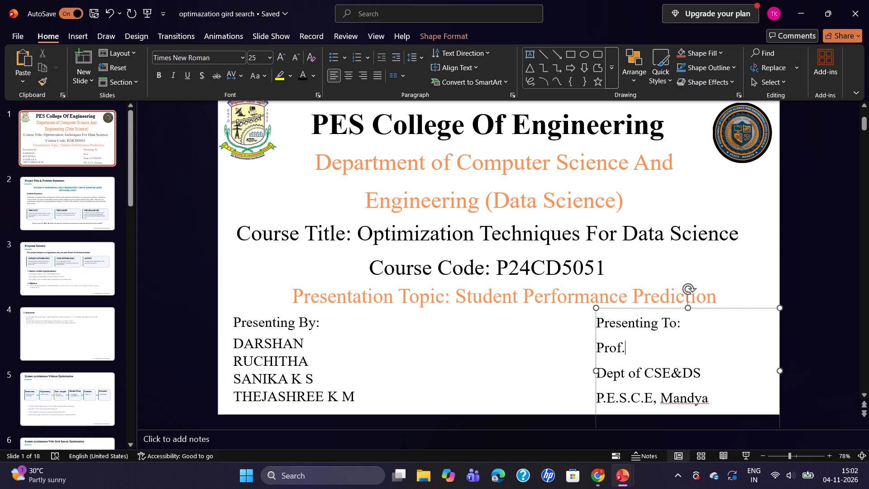
# Insert "Ast" before "Prof." in the Presenting To block of the title slide.
pyautogui.press('Left')
pyautogui.press('Left')
pyautogui.press('Left')
pyautogui.press('Left')
pyautogui.press('Left')
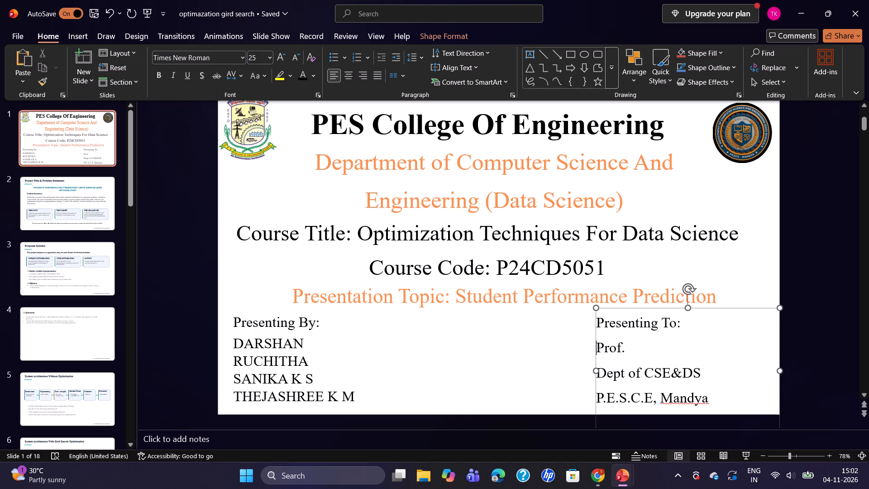
pyautogui.write('AS')
pyautogui.press('BackSpace')
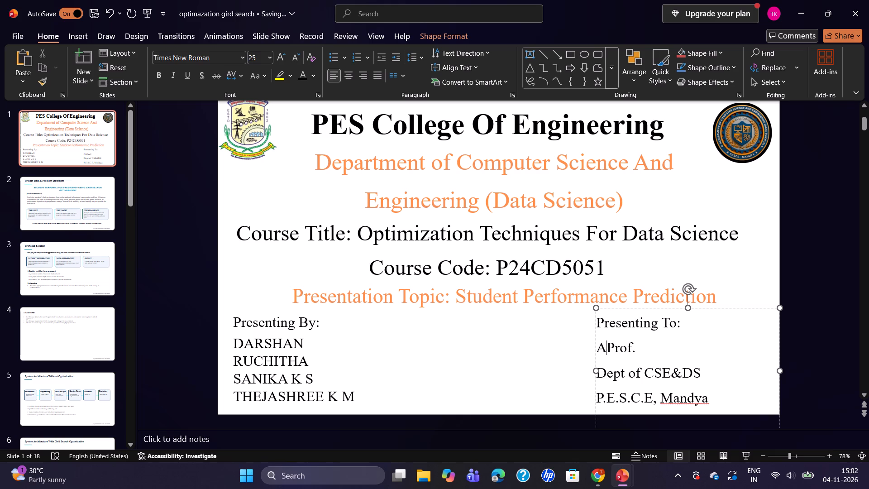
pyautogui.write('st')
pyautogui.press('space')
# Enter the new professor's first name after "Ast Prof." in the Presenting To block.
pyautogui.press('Right')
pyautogui.press('Right')
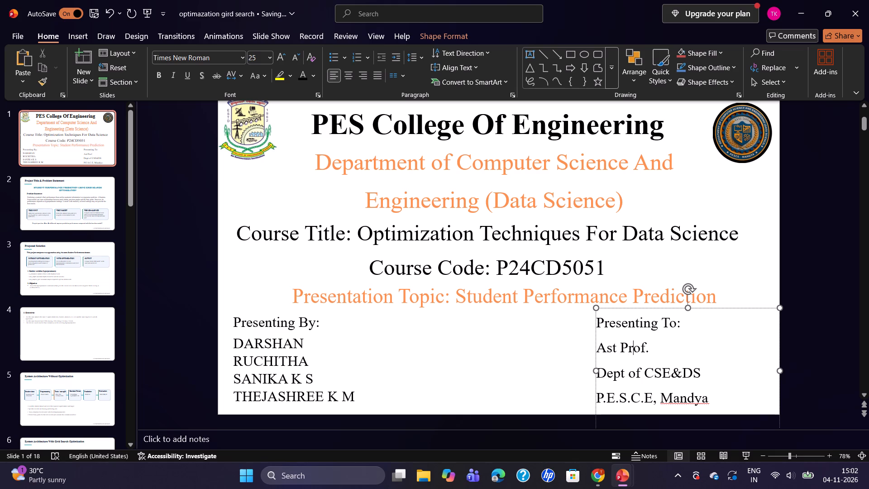
pyautogui.press('Right')
pyautogui.press('Right')
pyautogui.press('Right')
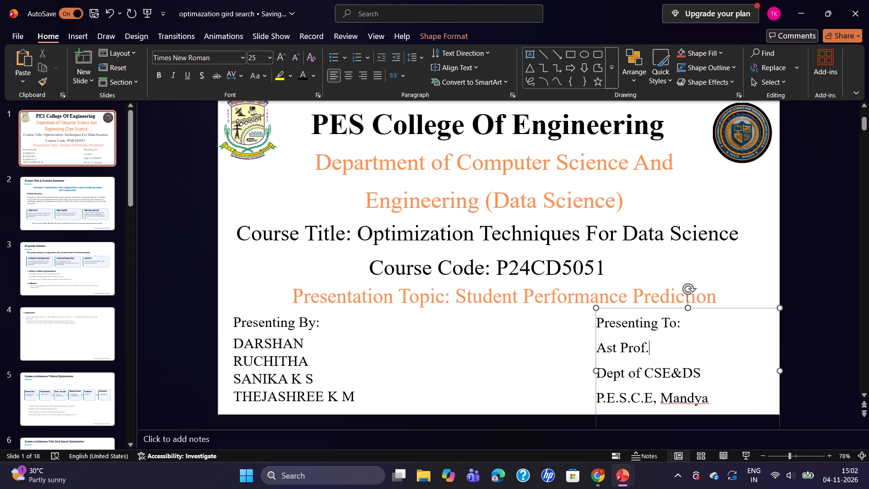
pyautogui.press('space')
pyautogui.hotkey('shift', 'k')
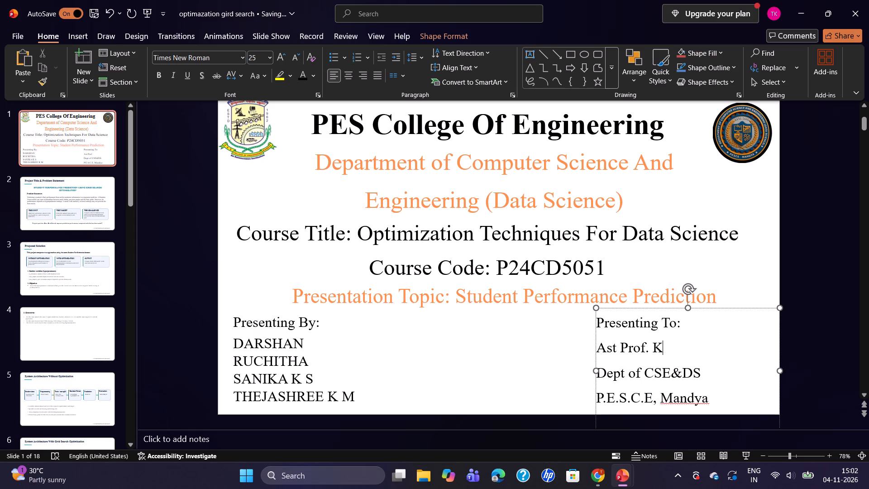
pyautogui.press('u')
pyautogui.write('smit')
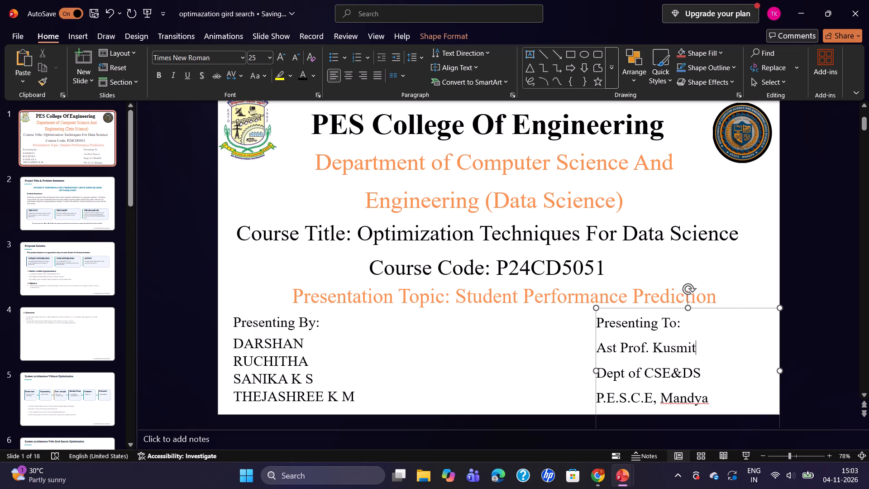
pyautogui.press('a')
pyautogui.press('space')
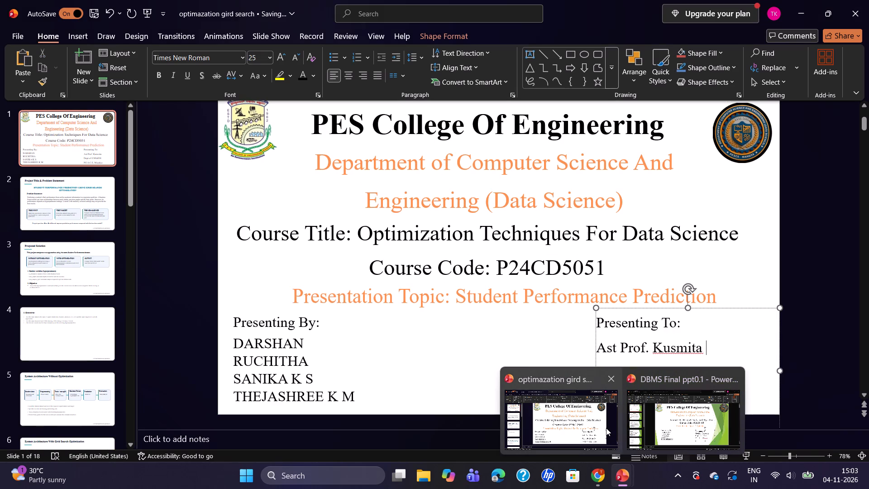
pyautogui.click(606, 428)
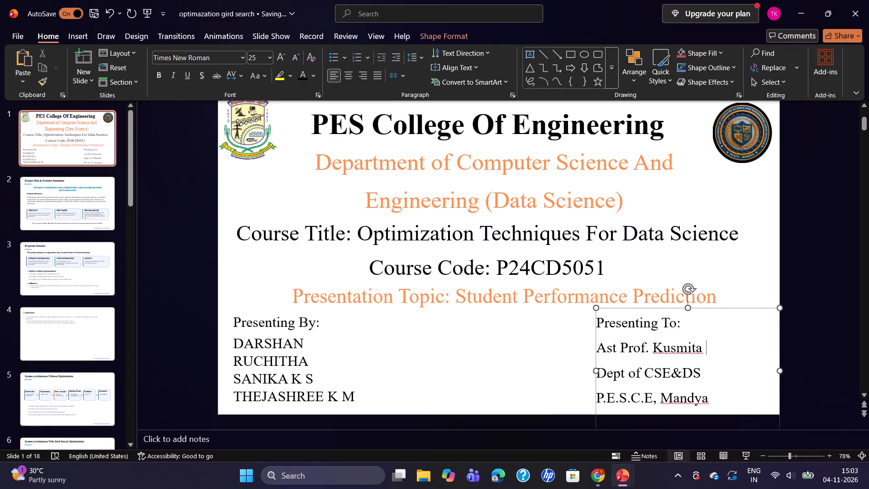
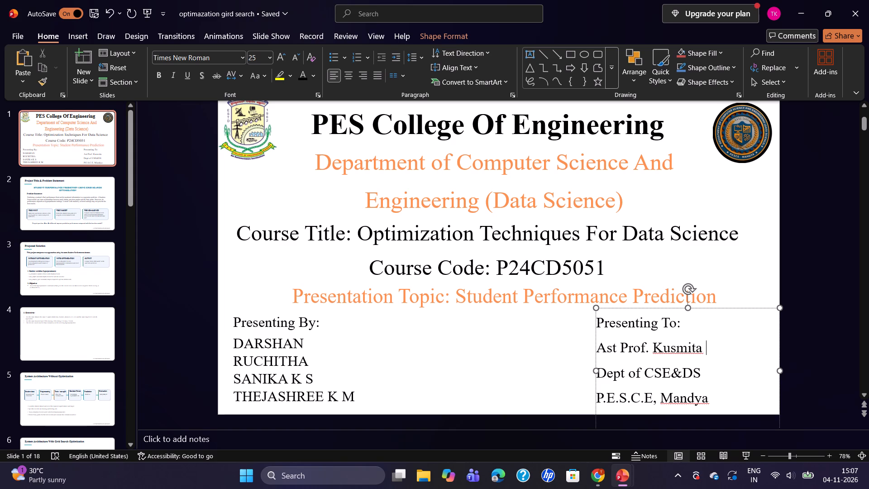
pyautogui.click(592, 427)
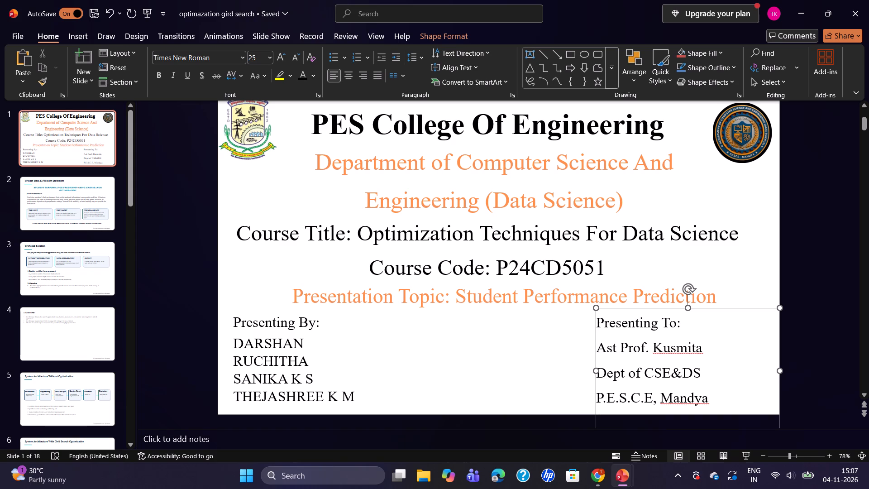
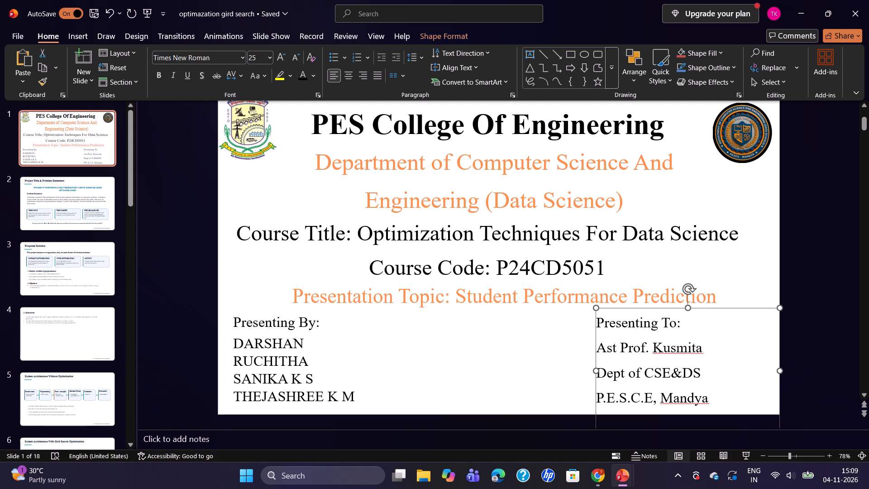
# Nudge the round department logo slightly upward on the title slide, level with the college crest.
pyautogui.click(748, 139)
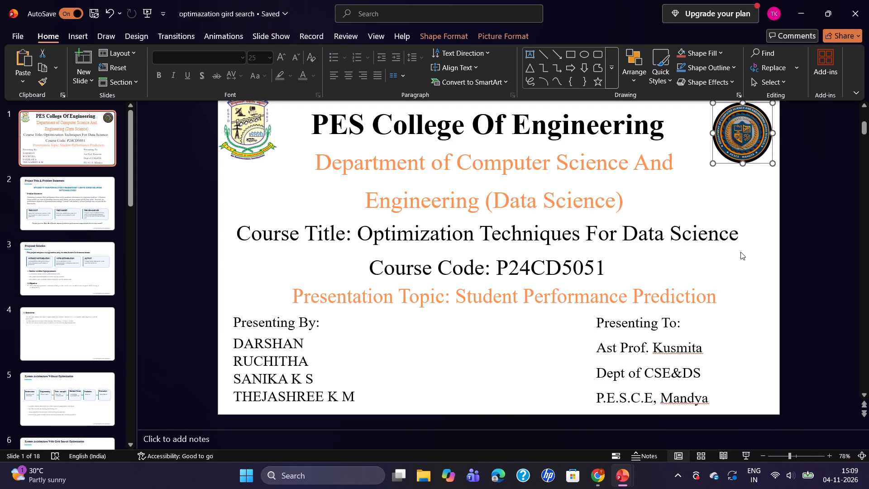
pyautogui.scroll(1, 740, 252)
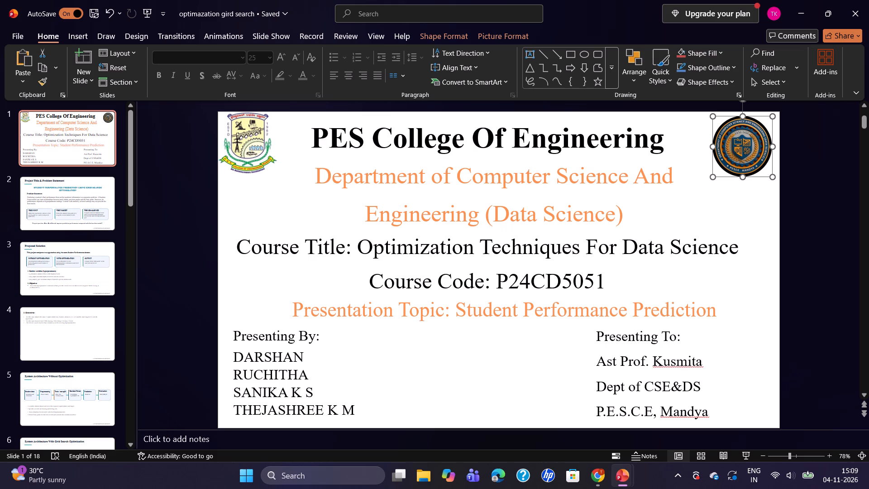
pyautogui.click(738, 148)
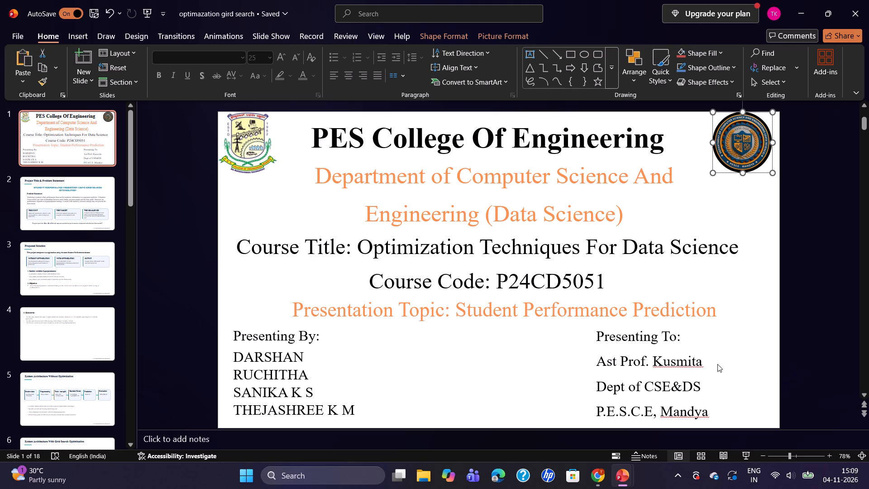
# Delete "Ast" before "Prof." under Presenting To, keeping the professor's name on its own line.
pyautogui.click(616, 360)
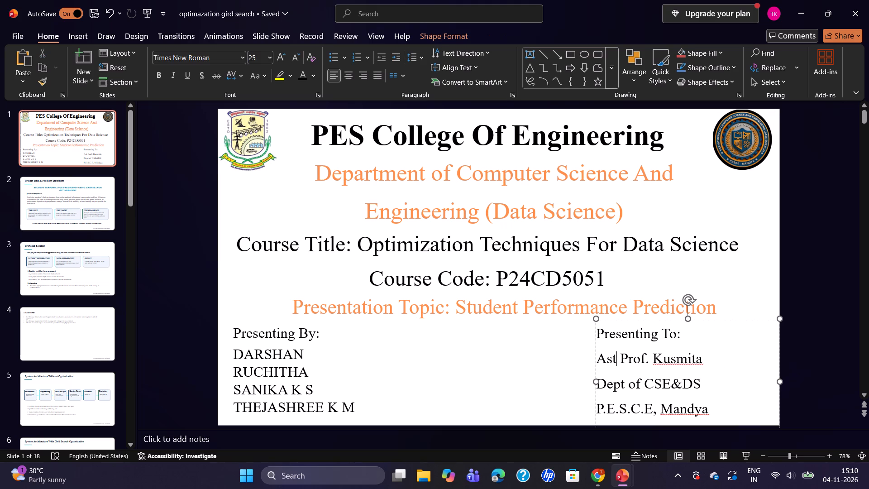
pyautogui.press('BackSpace')
pyautogui.press('BackSpace')
pyautogui.press('BackSpace')
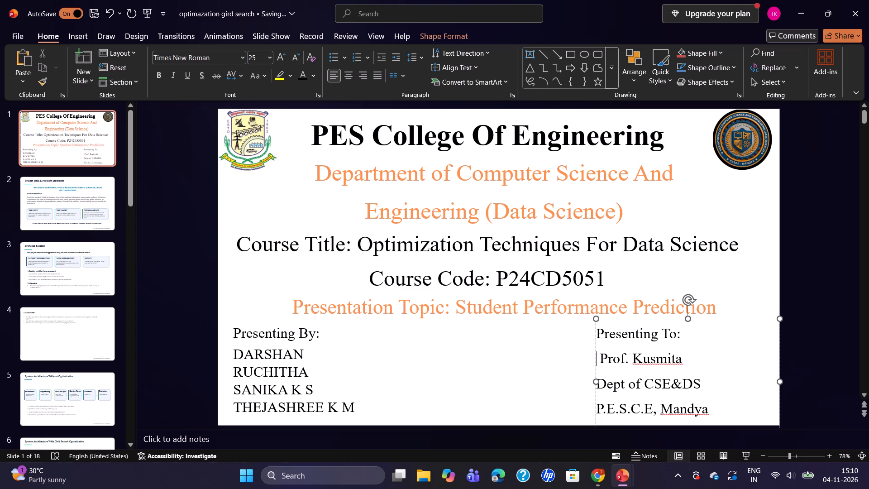
pyautogui.click(602, 356)
pyautogui.press('BackSpace')
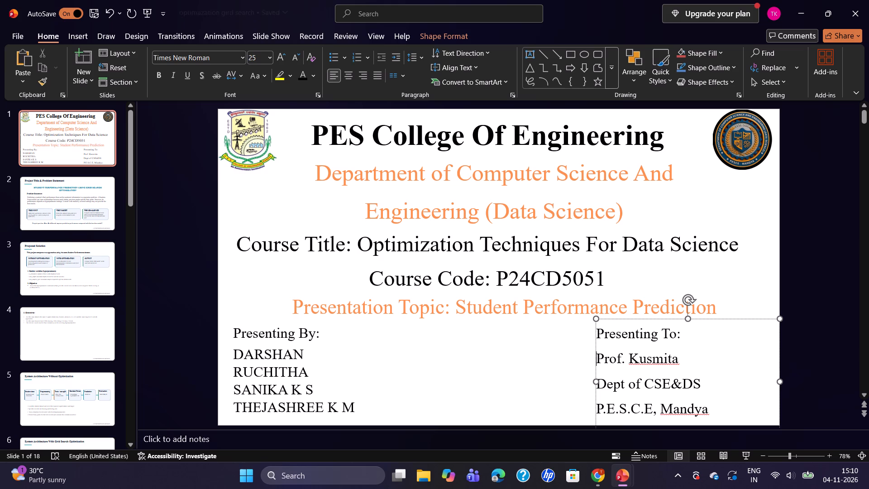
pyautogui.press('BackSpace')
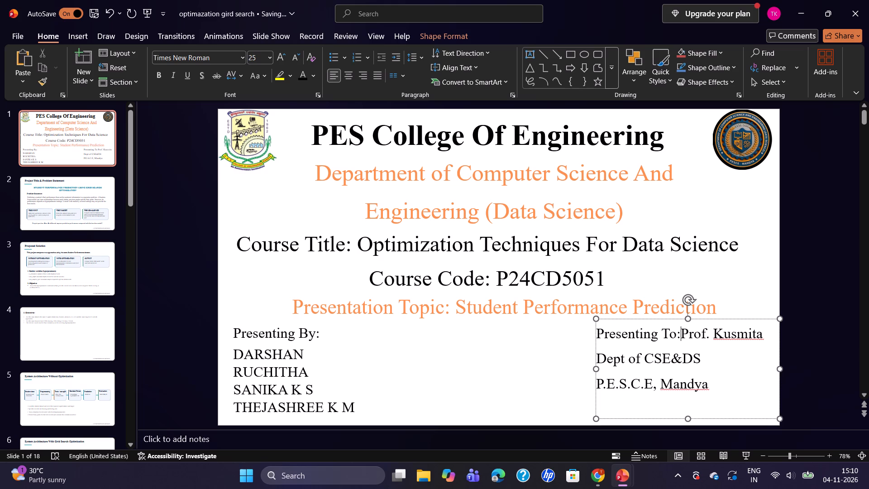
pyautogui.press('Return')
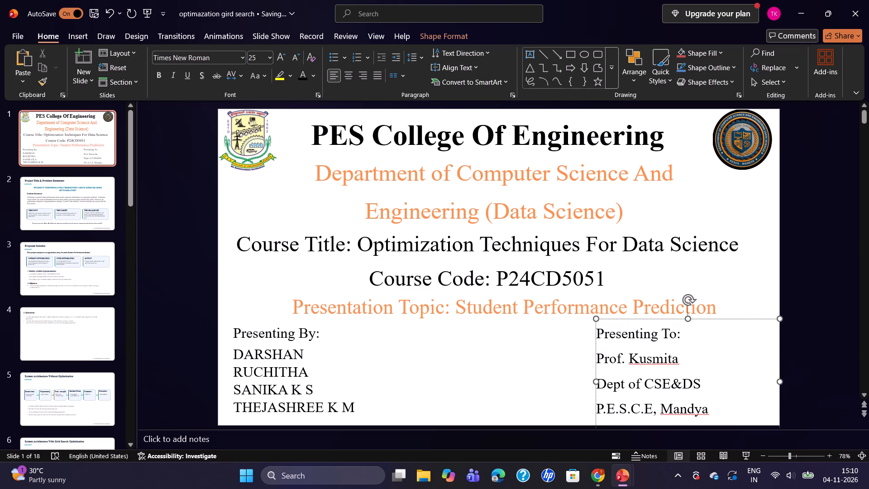
# Accept the flagged spelling of the professor's name under Presenting To.
pyautogui.rightClick(647, 360)
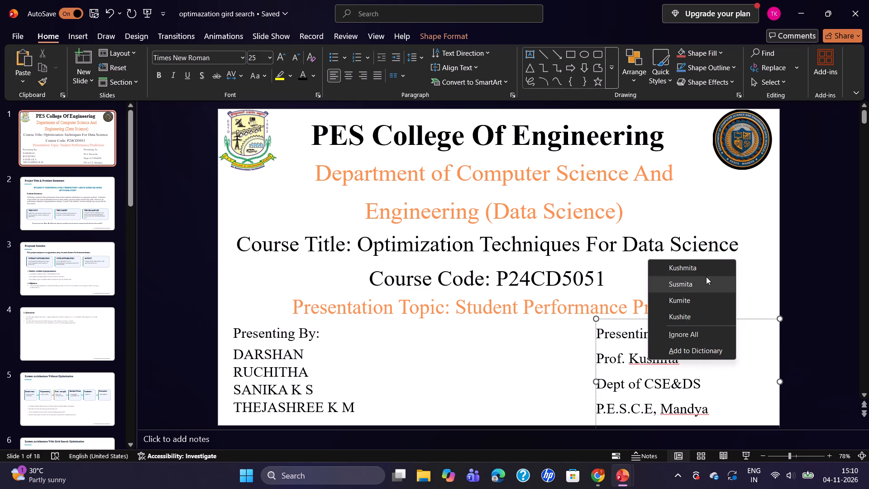
pyautogui.click(750, 262)
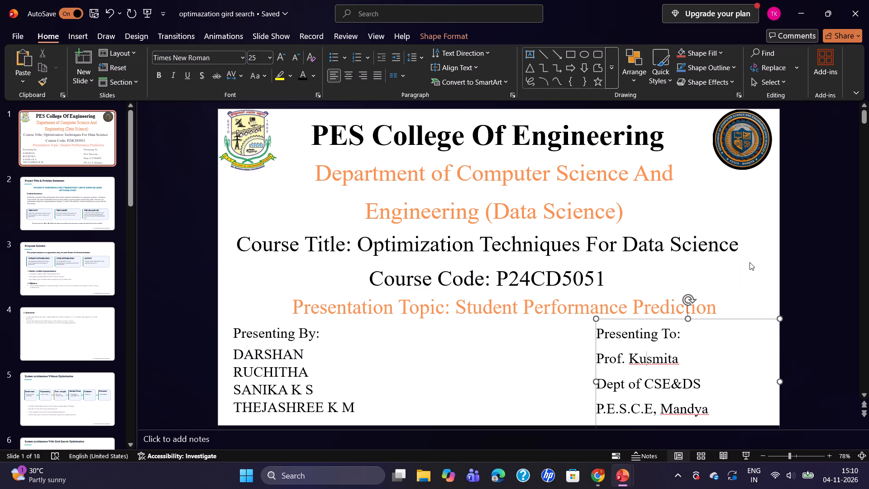
pyautogui.rightClick(647, 363)
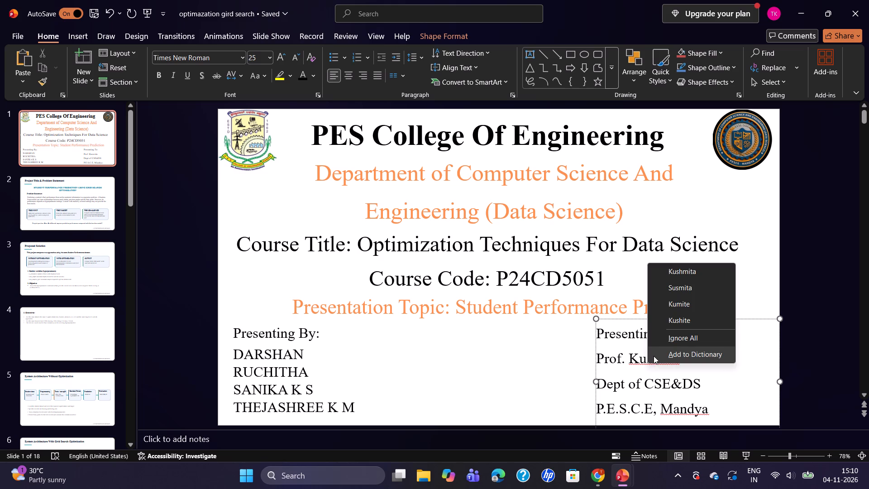
pyautogui.moveTo(643, 363); pyautogui.dragTo(635, 364, button='right')
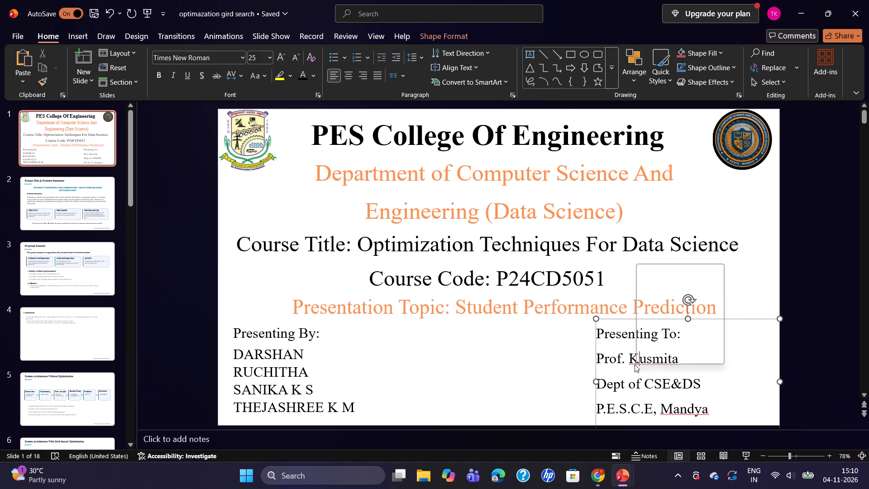
pyautogui.click(637, 363)
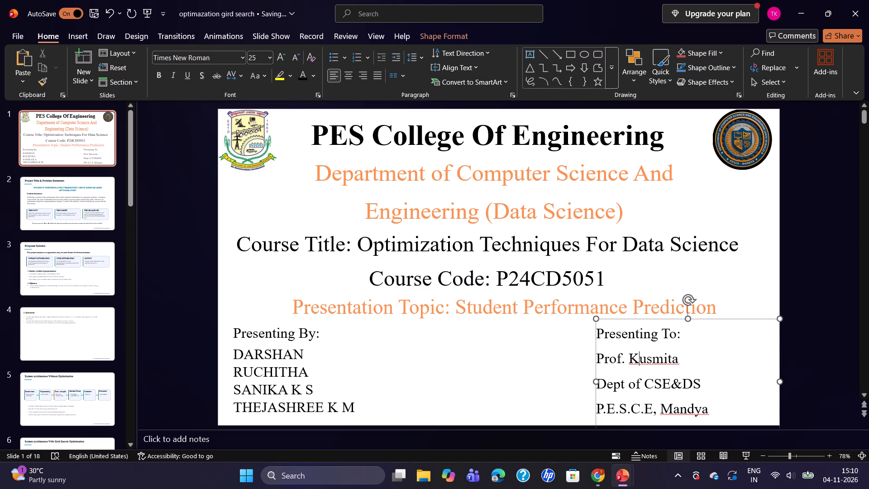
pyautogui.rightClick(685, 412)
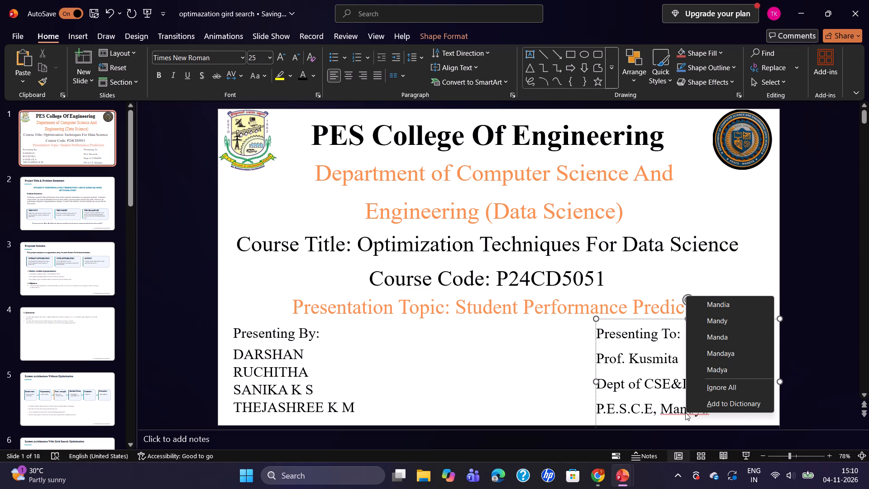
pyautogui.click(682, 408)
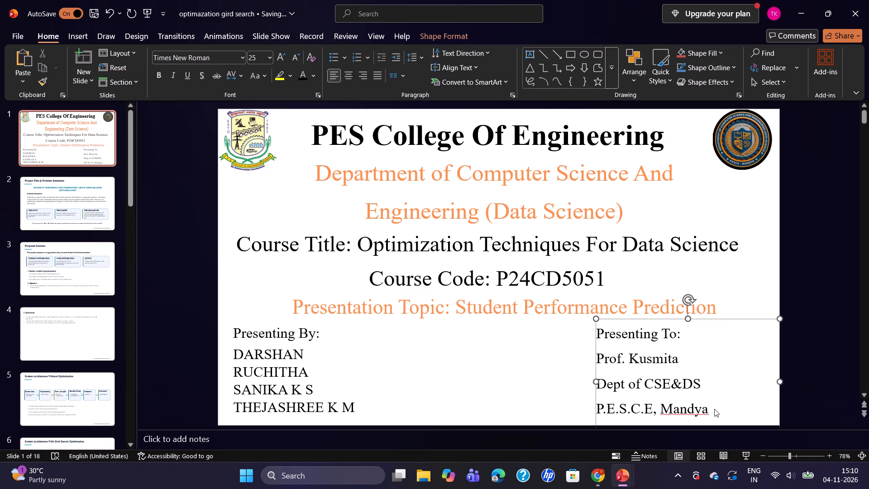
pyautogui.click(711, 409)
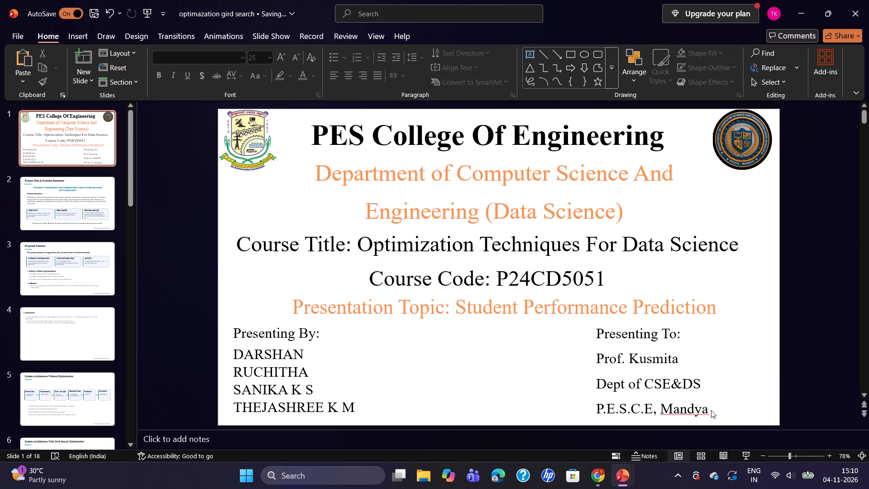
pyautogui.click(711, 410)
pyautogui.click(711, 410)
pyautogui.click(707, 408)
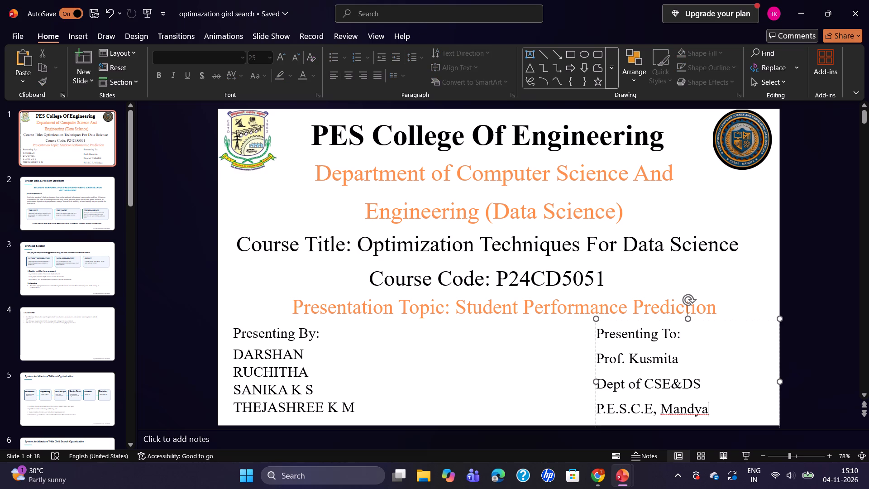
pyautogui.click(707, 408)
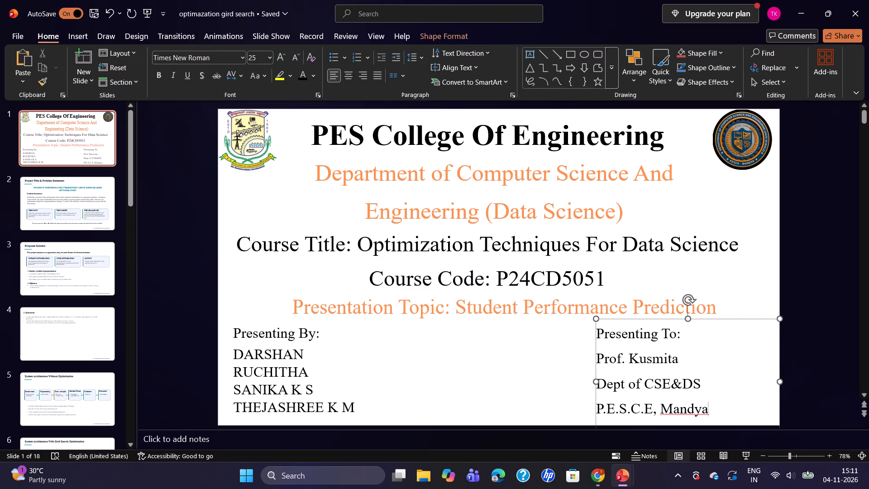
# Move the Presenting To text box slightly to the right and up, keeping its text within the title slide.
pyautogui.click(657, 318)
pyautogui.moveTo(657, 318); pyautogui.dragTo(658, 316)
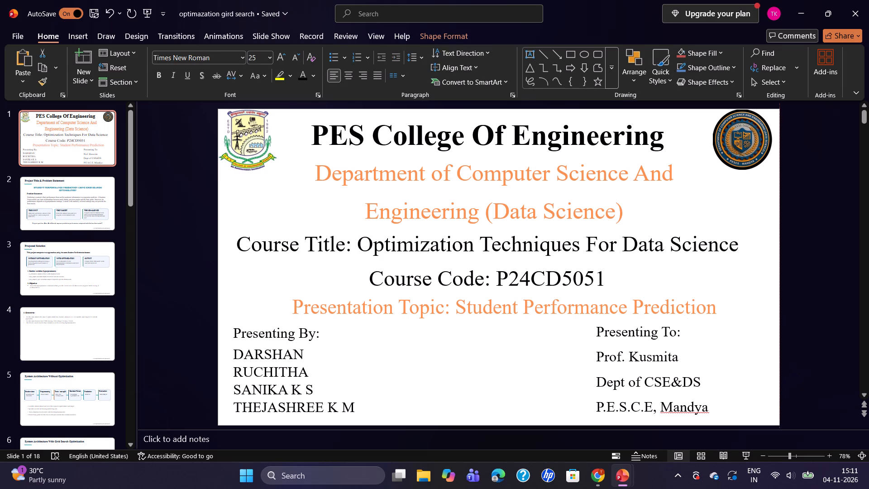
pyautogui.moveTo(658, 316); pyautogui.dragTo(673, 316)
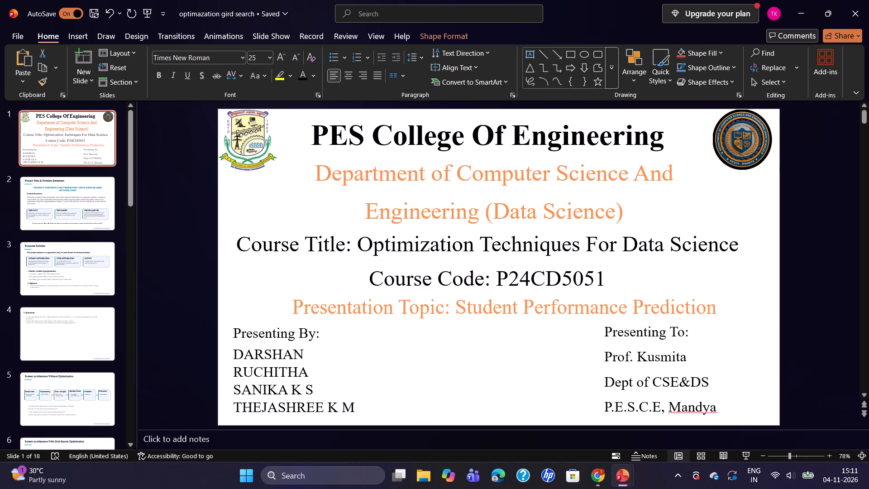
pyautogui.moveTo(673, 316); pyautogui.dragTo(680, 316)
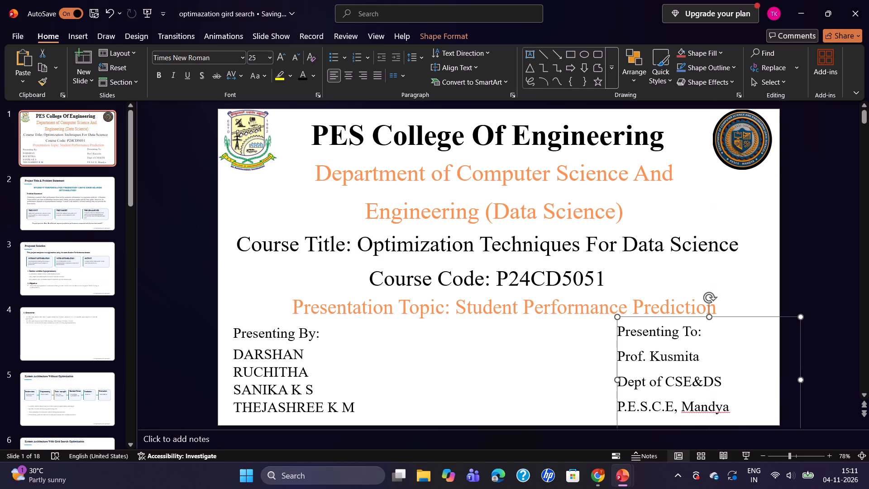
pyautogui.click(543, 338)
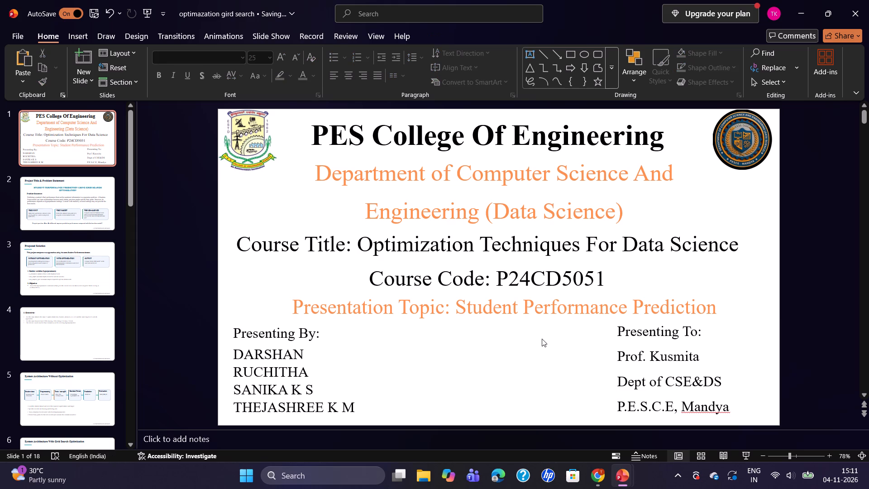